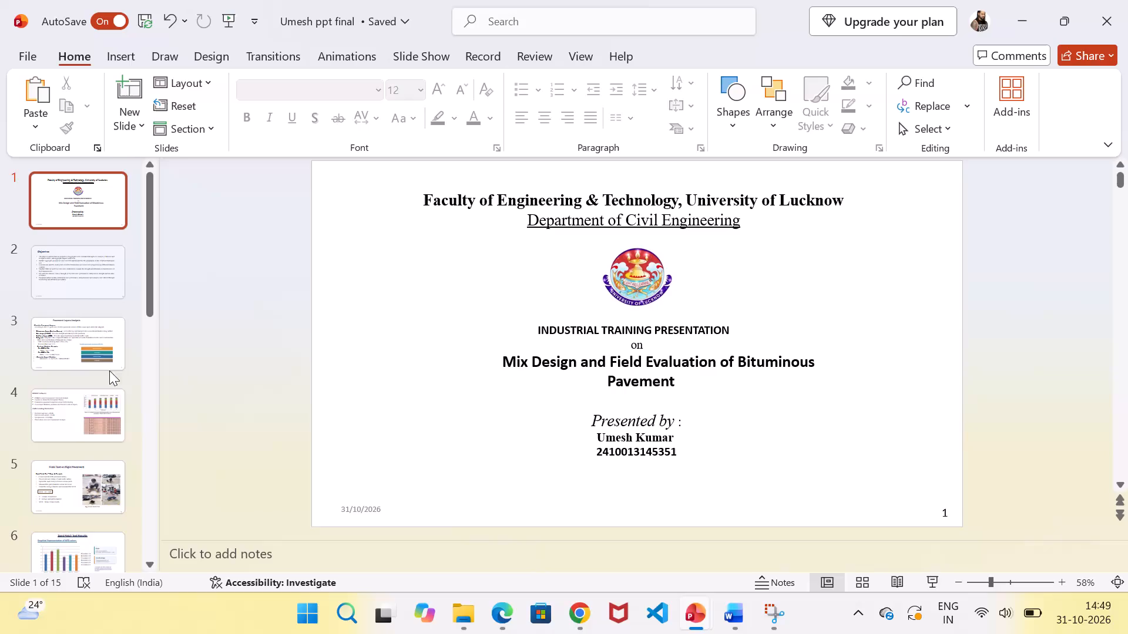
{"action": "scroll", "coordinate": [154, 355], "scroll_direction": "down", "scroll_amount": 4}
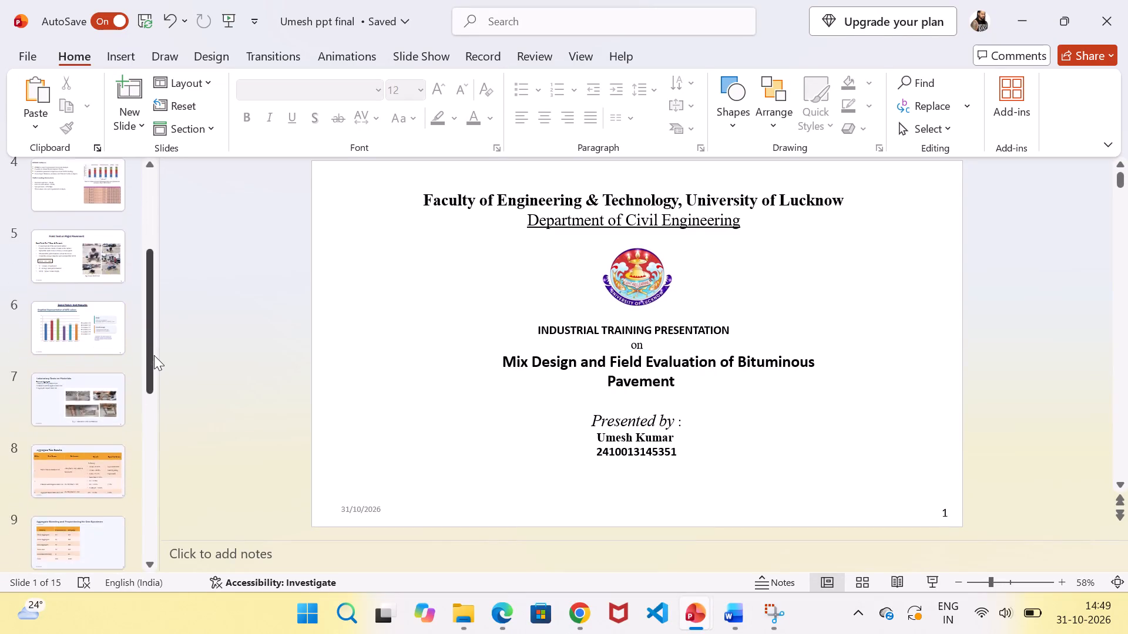
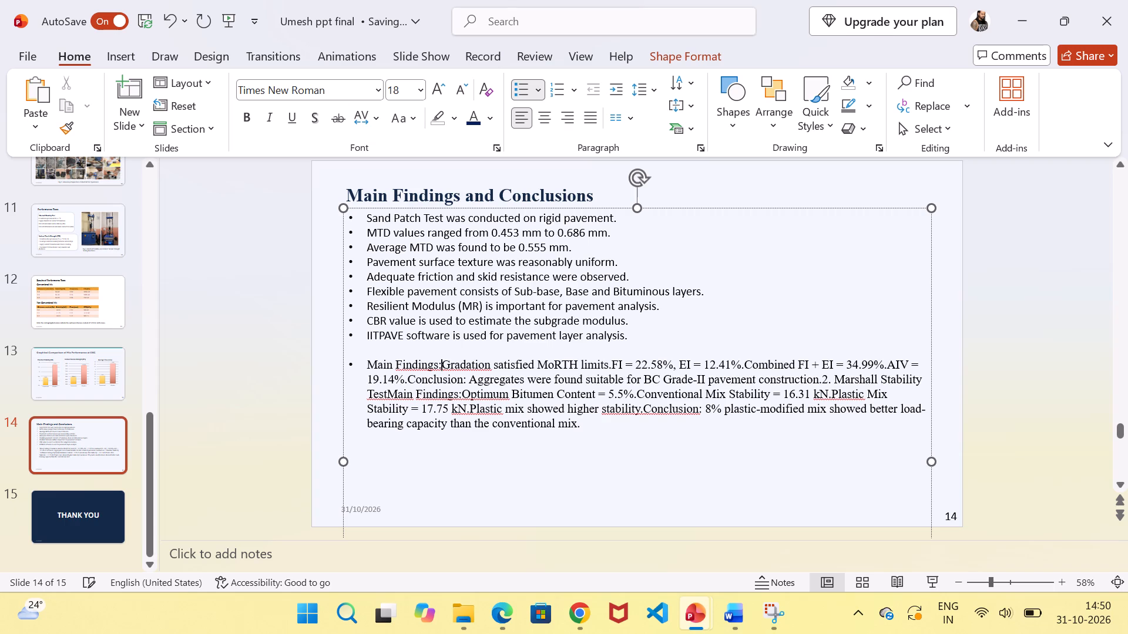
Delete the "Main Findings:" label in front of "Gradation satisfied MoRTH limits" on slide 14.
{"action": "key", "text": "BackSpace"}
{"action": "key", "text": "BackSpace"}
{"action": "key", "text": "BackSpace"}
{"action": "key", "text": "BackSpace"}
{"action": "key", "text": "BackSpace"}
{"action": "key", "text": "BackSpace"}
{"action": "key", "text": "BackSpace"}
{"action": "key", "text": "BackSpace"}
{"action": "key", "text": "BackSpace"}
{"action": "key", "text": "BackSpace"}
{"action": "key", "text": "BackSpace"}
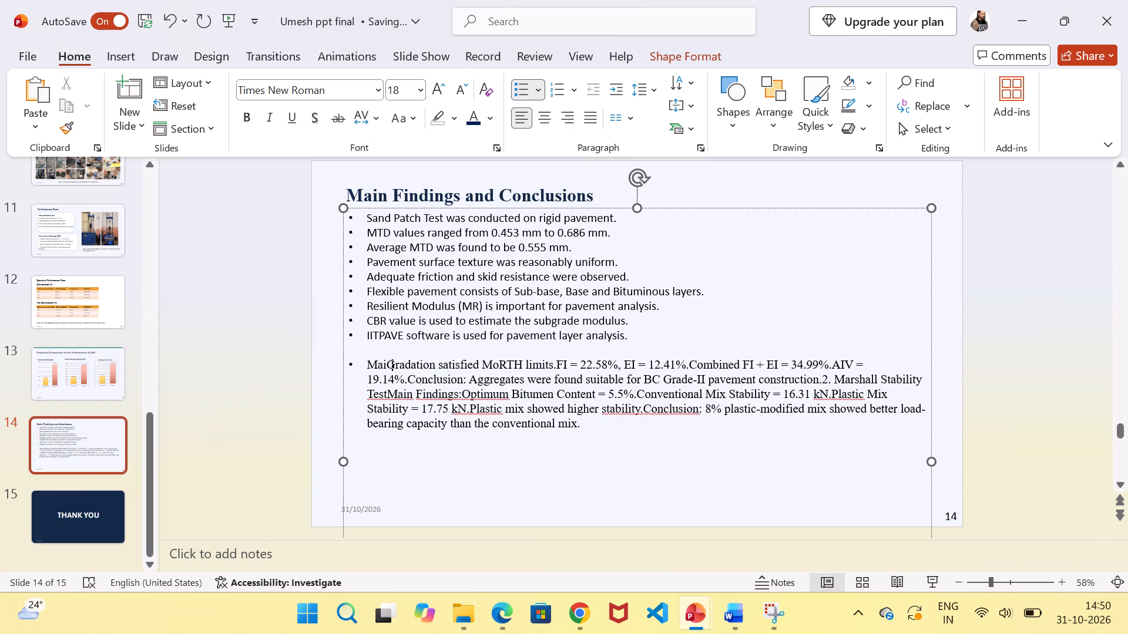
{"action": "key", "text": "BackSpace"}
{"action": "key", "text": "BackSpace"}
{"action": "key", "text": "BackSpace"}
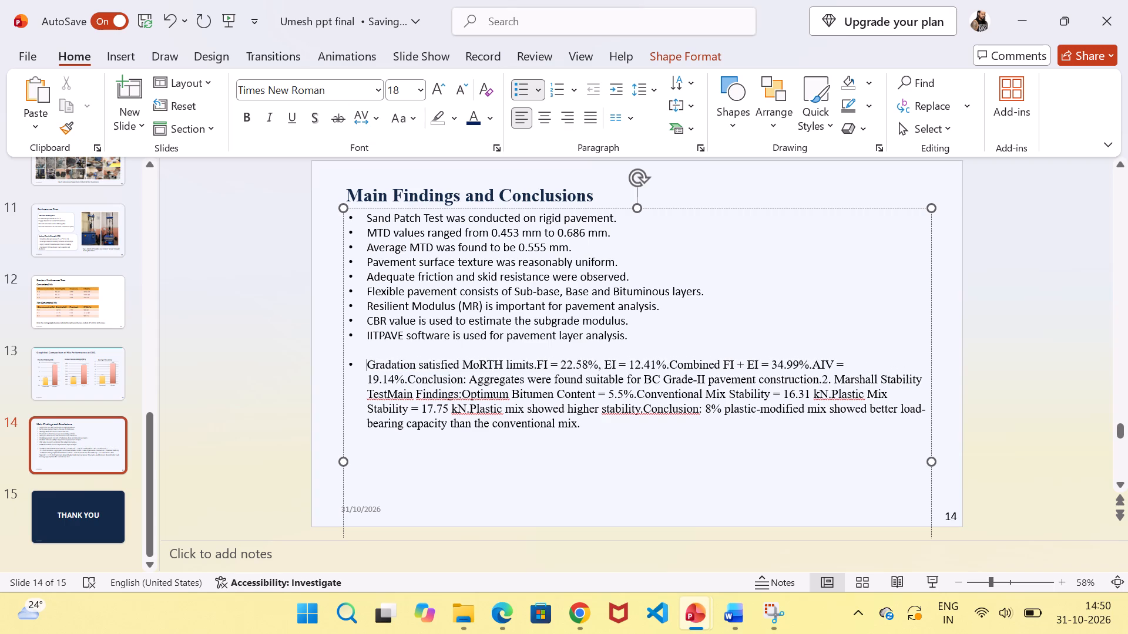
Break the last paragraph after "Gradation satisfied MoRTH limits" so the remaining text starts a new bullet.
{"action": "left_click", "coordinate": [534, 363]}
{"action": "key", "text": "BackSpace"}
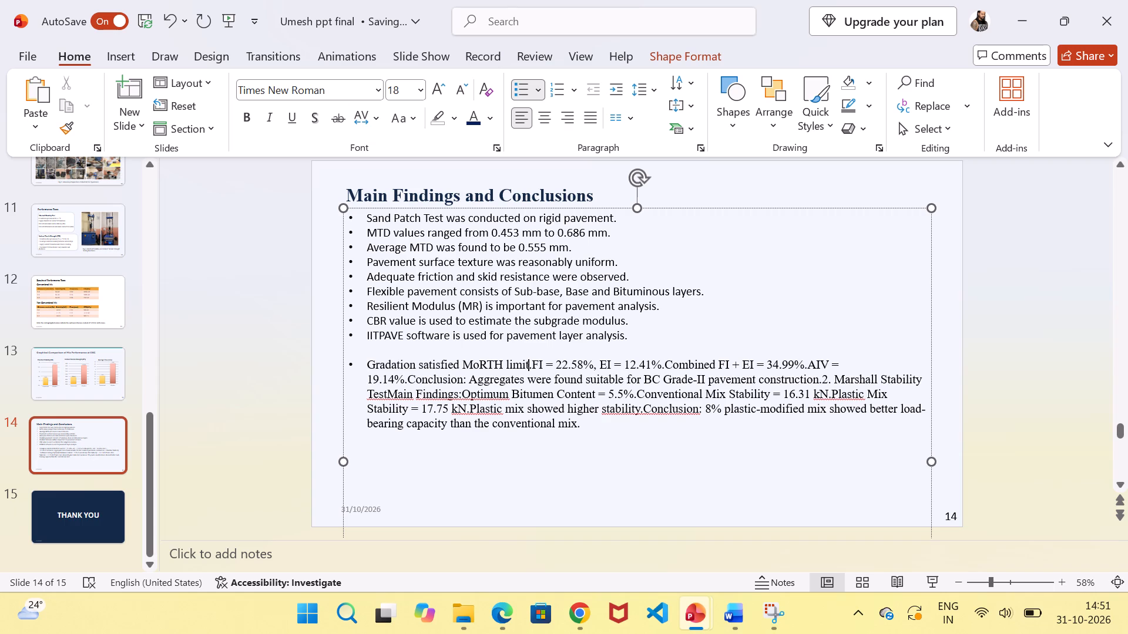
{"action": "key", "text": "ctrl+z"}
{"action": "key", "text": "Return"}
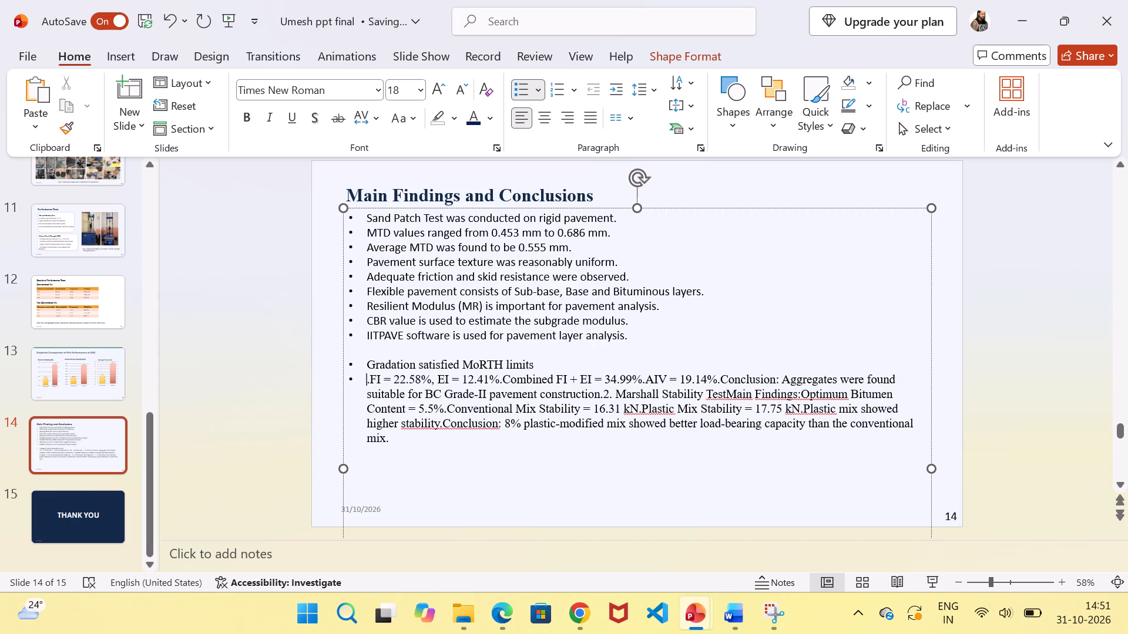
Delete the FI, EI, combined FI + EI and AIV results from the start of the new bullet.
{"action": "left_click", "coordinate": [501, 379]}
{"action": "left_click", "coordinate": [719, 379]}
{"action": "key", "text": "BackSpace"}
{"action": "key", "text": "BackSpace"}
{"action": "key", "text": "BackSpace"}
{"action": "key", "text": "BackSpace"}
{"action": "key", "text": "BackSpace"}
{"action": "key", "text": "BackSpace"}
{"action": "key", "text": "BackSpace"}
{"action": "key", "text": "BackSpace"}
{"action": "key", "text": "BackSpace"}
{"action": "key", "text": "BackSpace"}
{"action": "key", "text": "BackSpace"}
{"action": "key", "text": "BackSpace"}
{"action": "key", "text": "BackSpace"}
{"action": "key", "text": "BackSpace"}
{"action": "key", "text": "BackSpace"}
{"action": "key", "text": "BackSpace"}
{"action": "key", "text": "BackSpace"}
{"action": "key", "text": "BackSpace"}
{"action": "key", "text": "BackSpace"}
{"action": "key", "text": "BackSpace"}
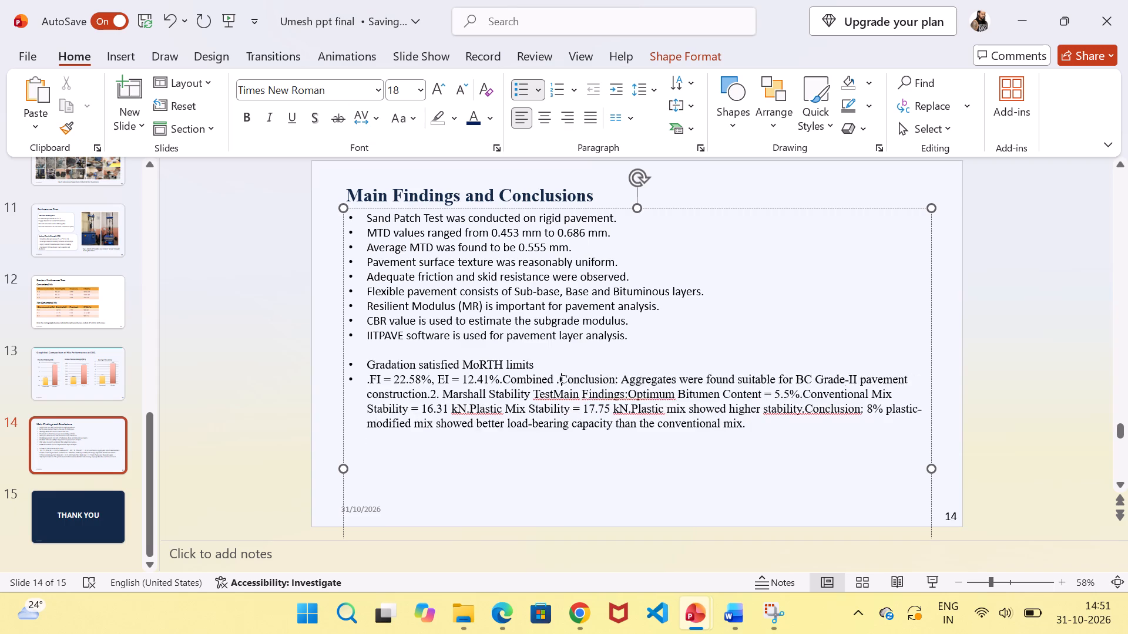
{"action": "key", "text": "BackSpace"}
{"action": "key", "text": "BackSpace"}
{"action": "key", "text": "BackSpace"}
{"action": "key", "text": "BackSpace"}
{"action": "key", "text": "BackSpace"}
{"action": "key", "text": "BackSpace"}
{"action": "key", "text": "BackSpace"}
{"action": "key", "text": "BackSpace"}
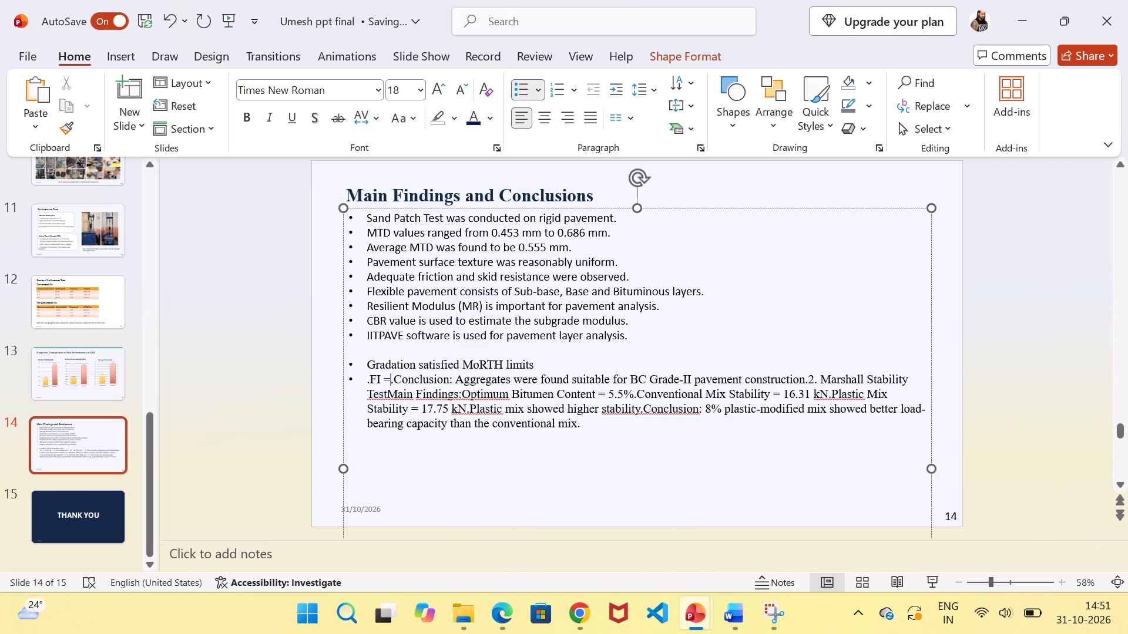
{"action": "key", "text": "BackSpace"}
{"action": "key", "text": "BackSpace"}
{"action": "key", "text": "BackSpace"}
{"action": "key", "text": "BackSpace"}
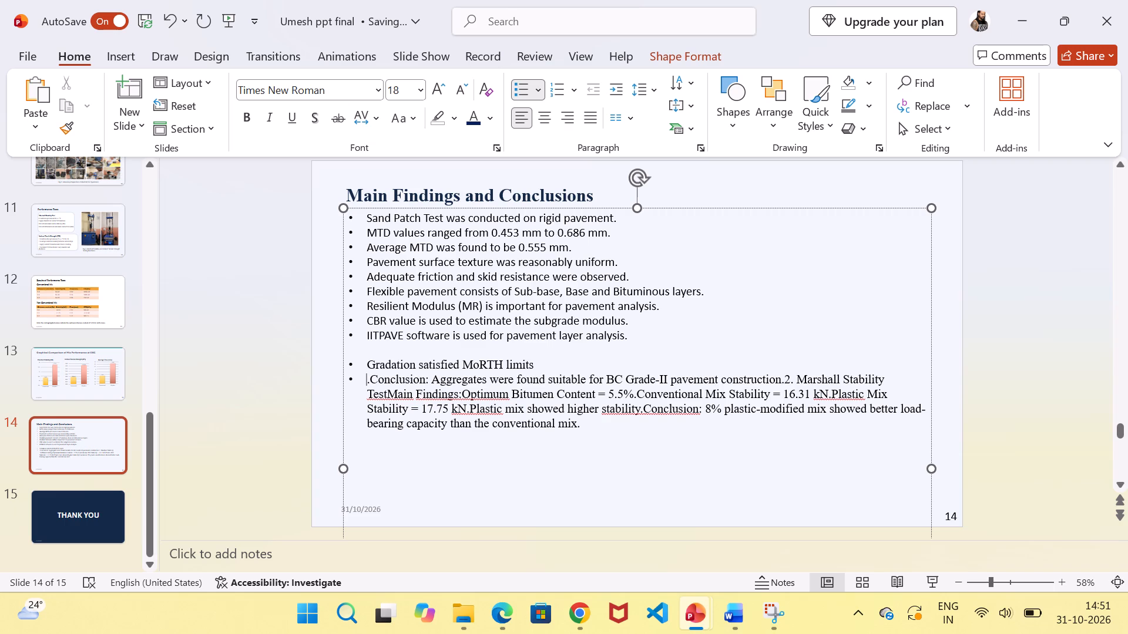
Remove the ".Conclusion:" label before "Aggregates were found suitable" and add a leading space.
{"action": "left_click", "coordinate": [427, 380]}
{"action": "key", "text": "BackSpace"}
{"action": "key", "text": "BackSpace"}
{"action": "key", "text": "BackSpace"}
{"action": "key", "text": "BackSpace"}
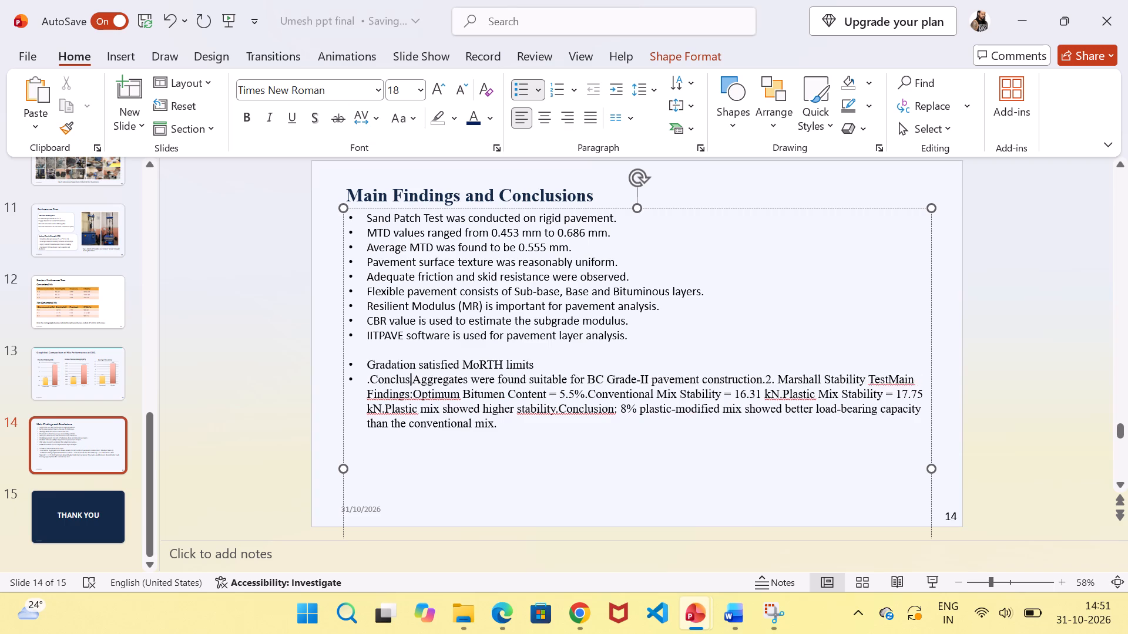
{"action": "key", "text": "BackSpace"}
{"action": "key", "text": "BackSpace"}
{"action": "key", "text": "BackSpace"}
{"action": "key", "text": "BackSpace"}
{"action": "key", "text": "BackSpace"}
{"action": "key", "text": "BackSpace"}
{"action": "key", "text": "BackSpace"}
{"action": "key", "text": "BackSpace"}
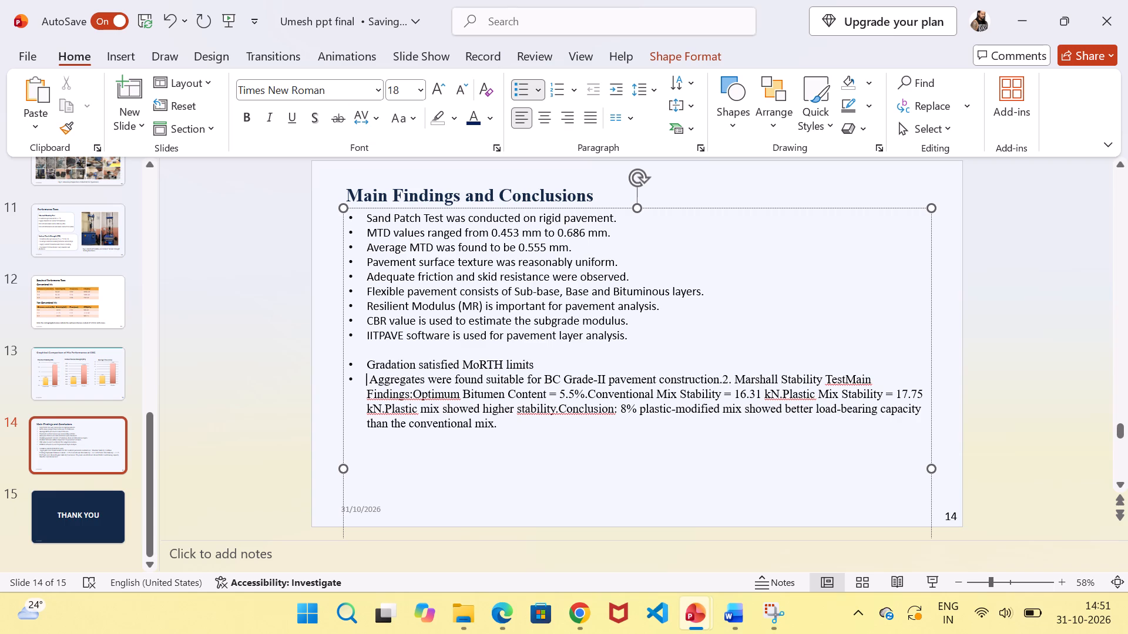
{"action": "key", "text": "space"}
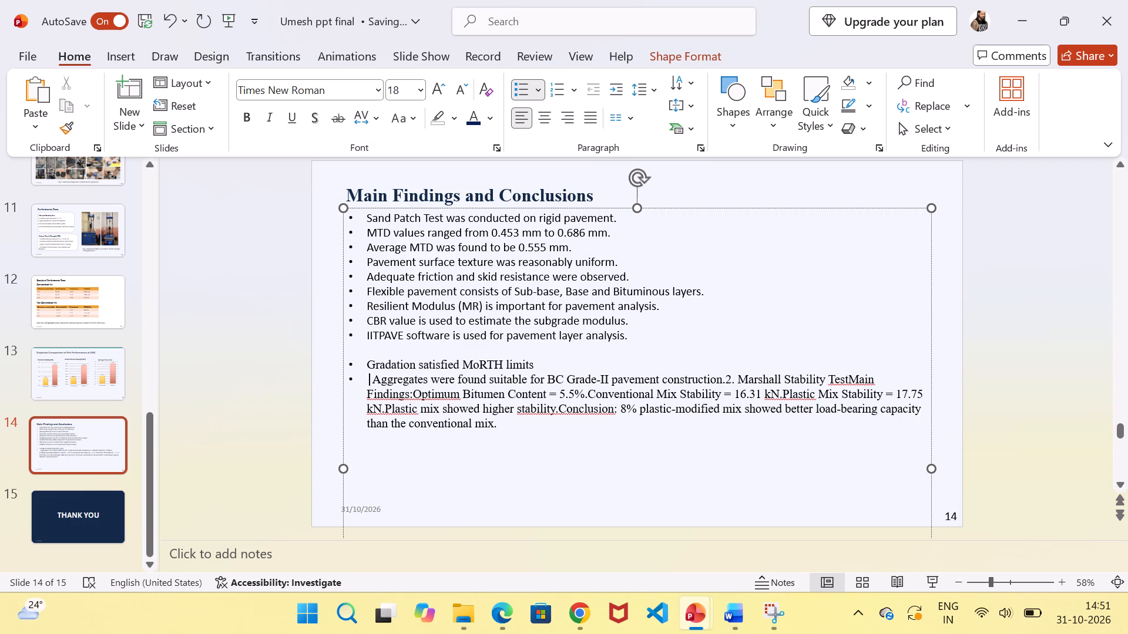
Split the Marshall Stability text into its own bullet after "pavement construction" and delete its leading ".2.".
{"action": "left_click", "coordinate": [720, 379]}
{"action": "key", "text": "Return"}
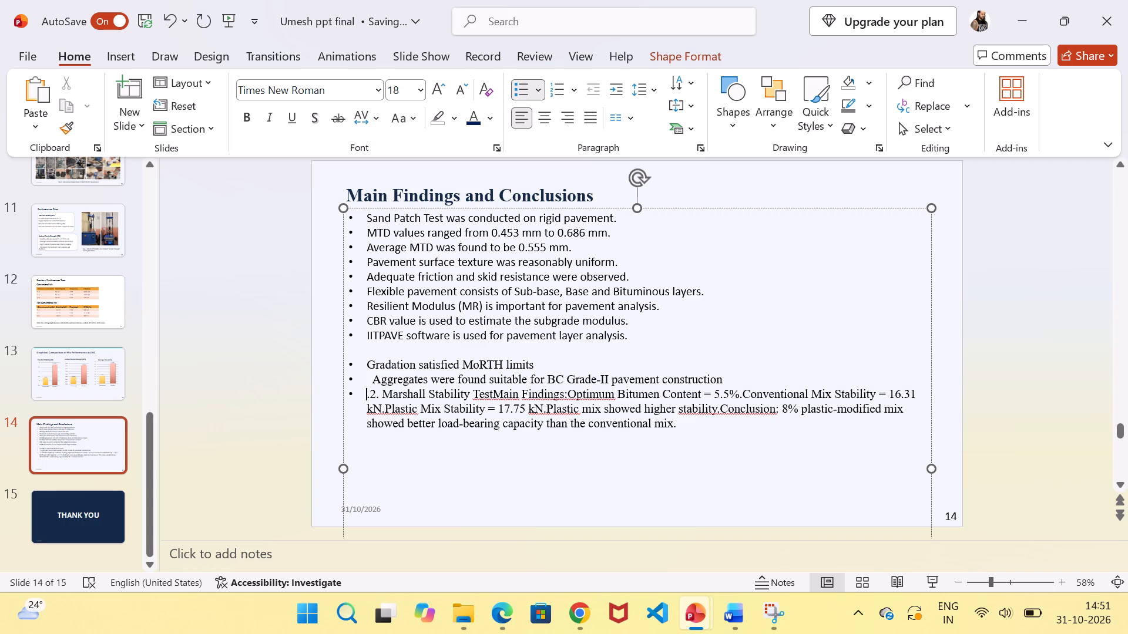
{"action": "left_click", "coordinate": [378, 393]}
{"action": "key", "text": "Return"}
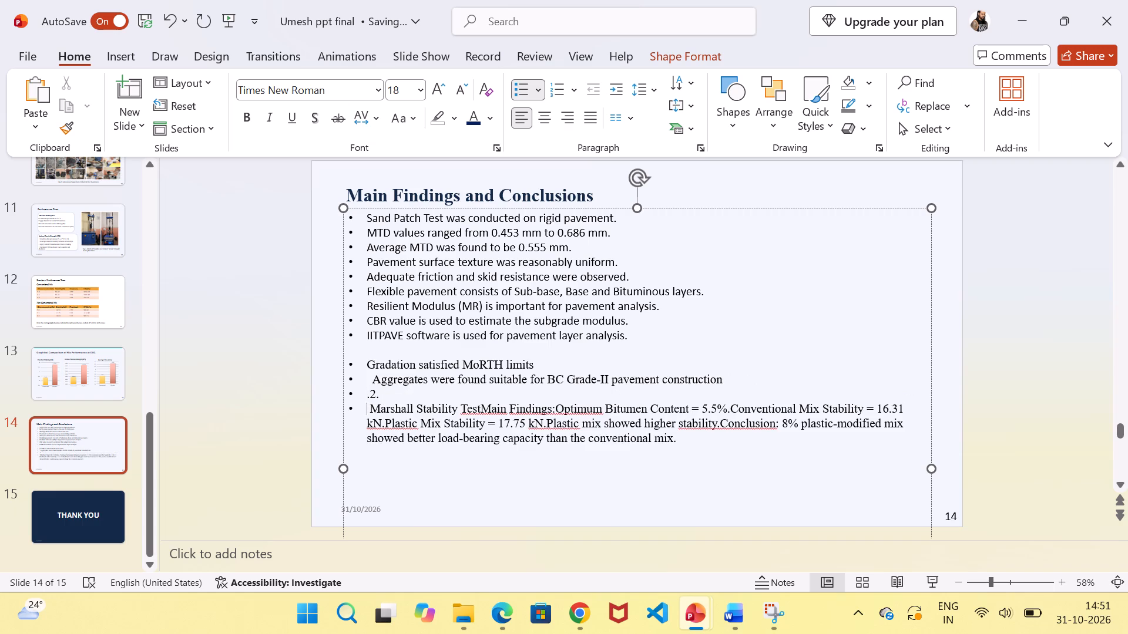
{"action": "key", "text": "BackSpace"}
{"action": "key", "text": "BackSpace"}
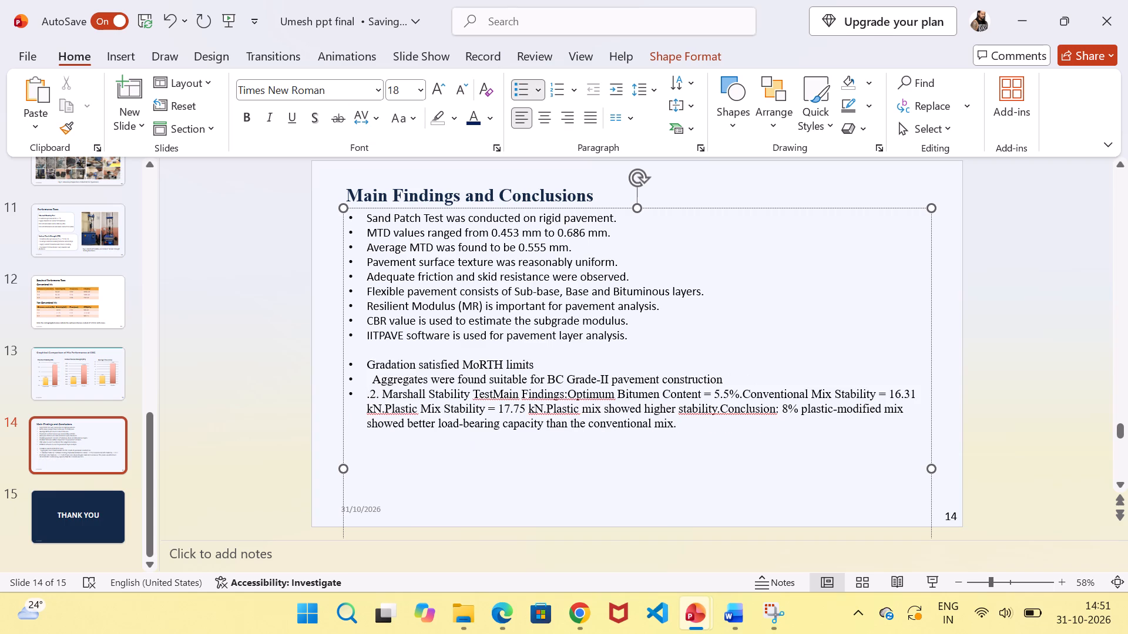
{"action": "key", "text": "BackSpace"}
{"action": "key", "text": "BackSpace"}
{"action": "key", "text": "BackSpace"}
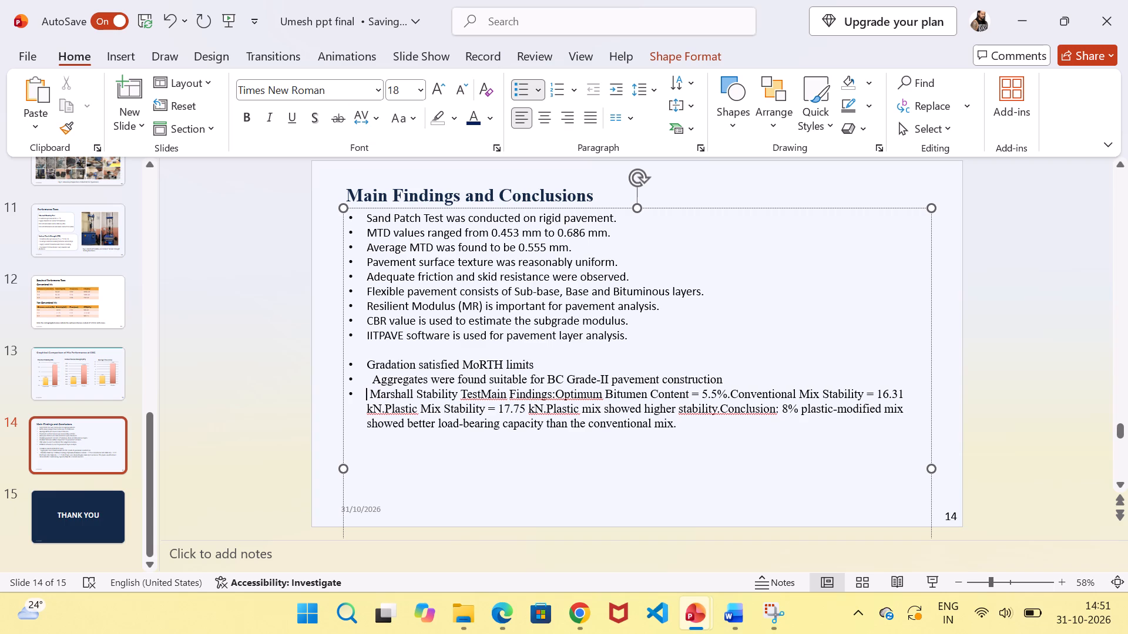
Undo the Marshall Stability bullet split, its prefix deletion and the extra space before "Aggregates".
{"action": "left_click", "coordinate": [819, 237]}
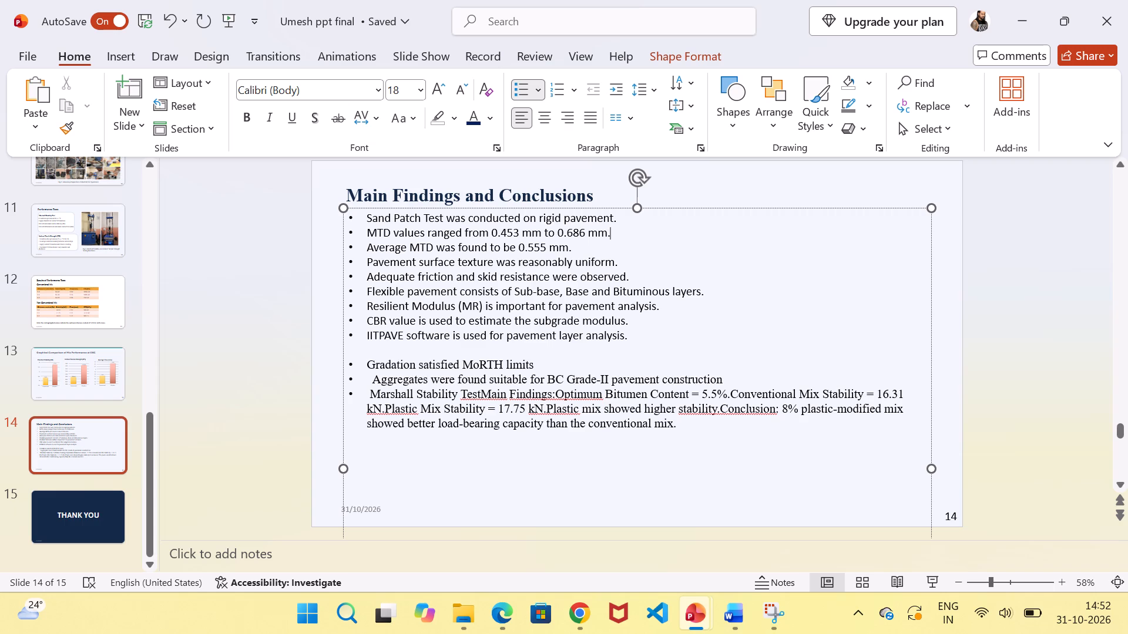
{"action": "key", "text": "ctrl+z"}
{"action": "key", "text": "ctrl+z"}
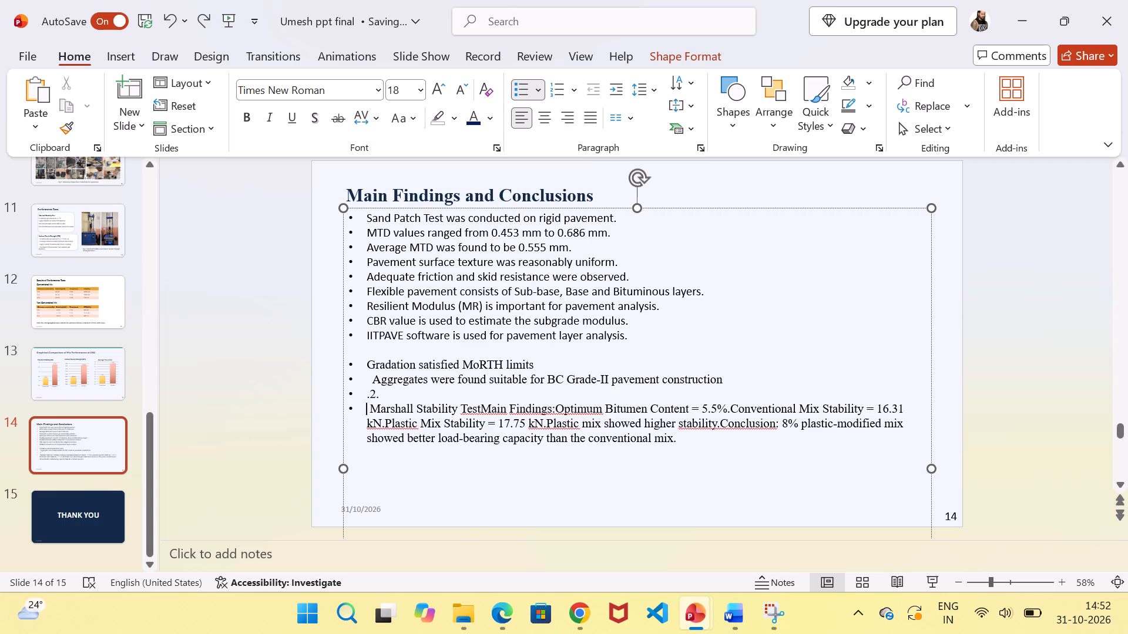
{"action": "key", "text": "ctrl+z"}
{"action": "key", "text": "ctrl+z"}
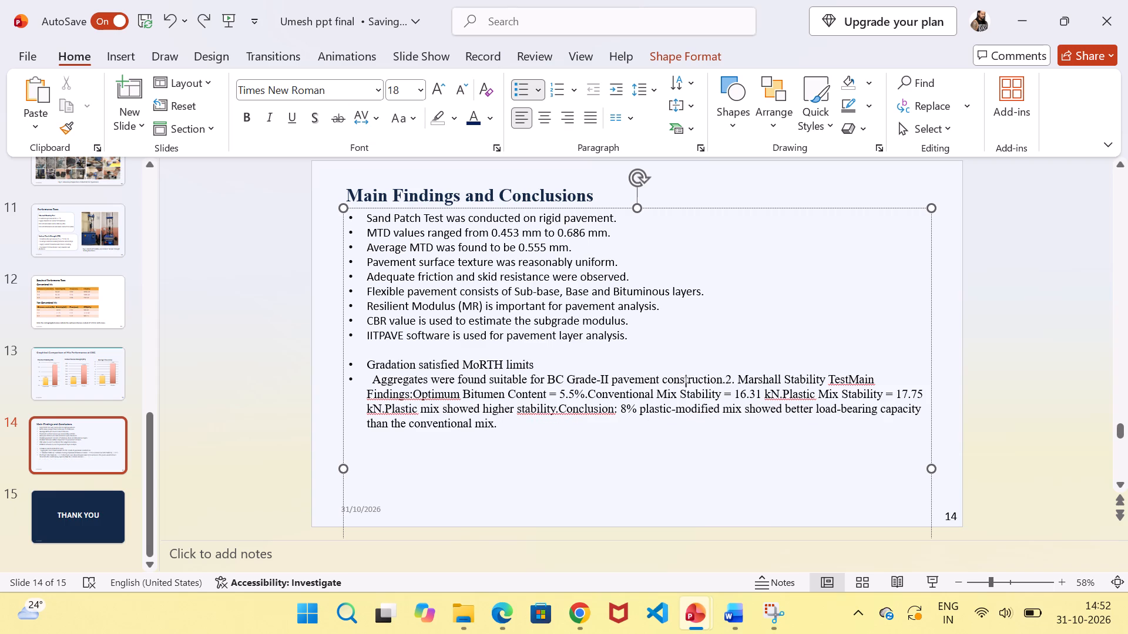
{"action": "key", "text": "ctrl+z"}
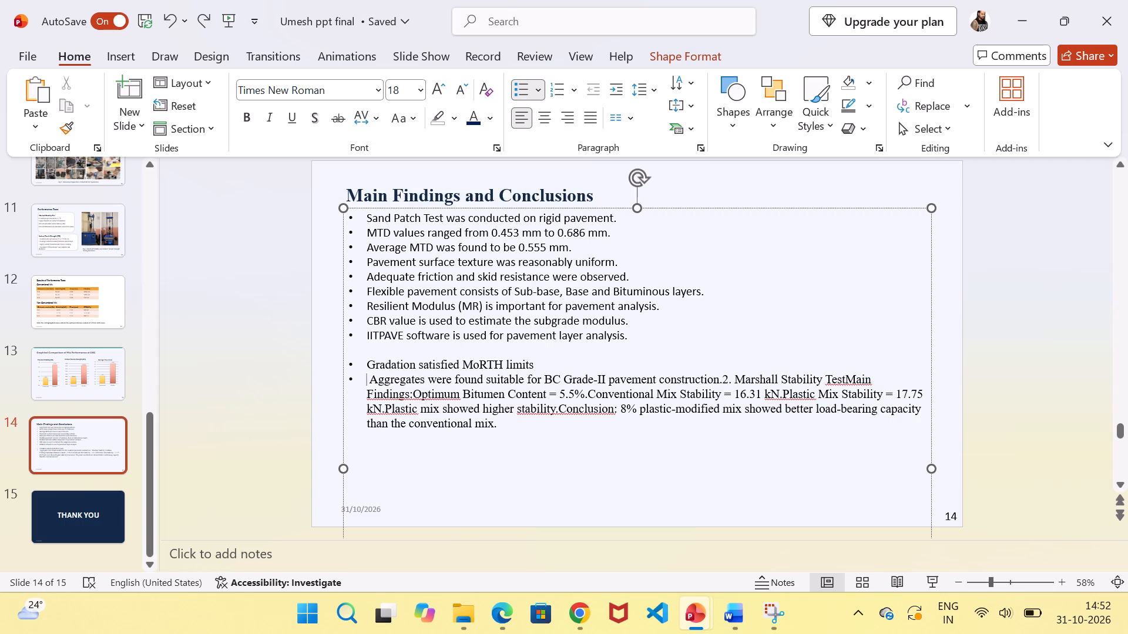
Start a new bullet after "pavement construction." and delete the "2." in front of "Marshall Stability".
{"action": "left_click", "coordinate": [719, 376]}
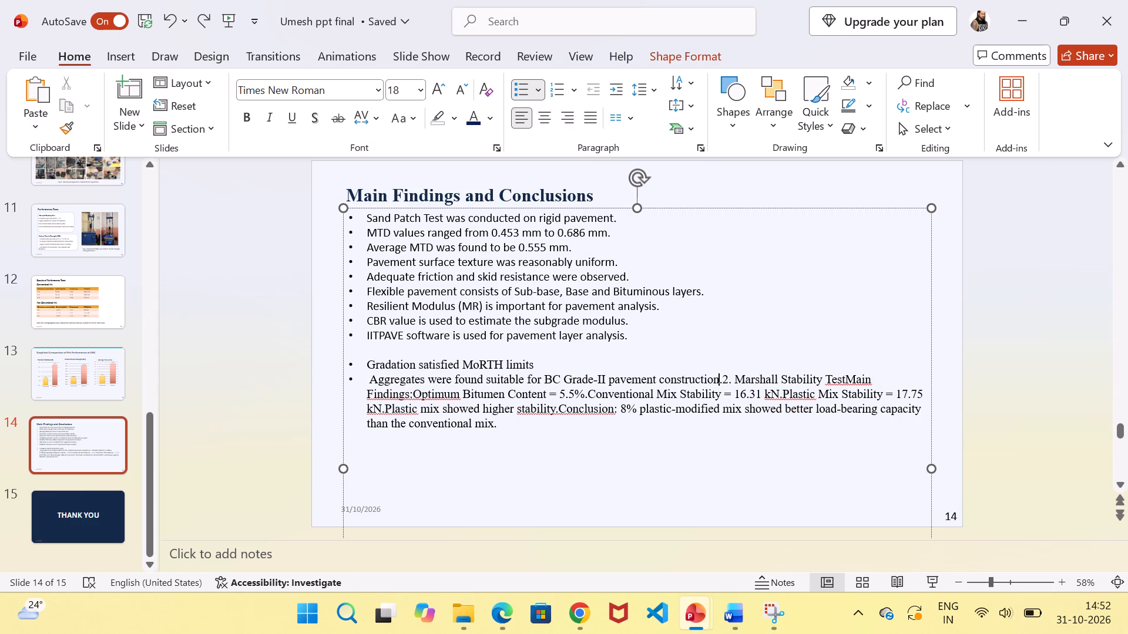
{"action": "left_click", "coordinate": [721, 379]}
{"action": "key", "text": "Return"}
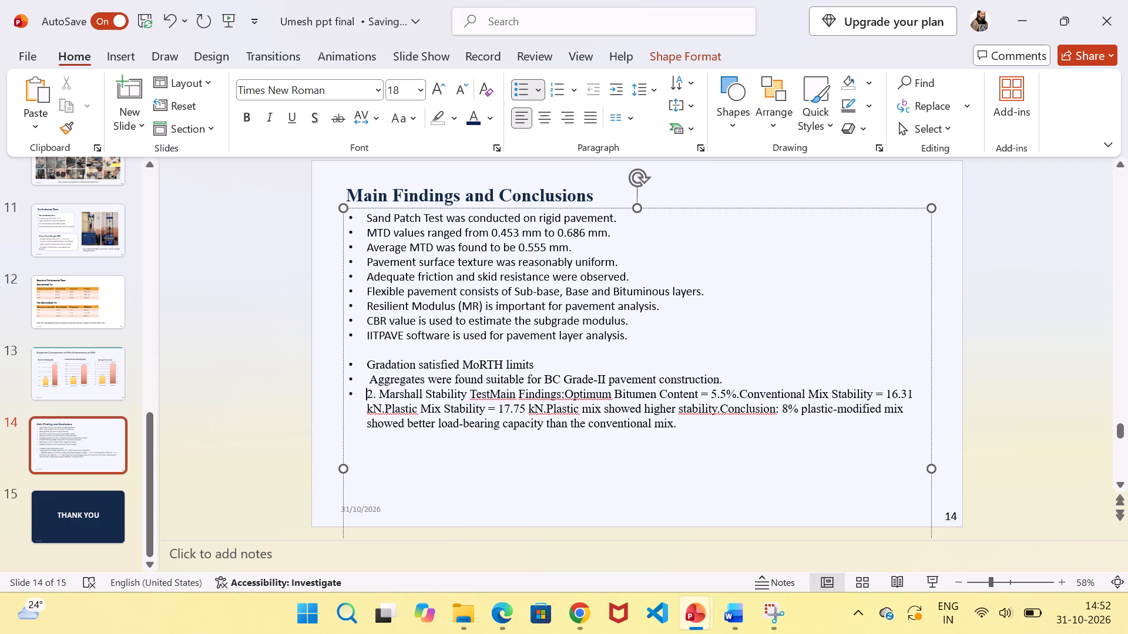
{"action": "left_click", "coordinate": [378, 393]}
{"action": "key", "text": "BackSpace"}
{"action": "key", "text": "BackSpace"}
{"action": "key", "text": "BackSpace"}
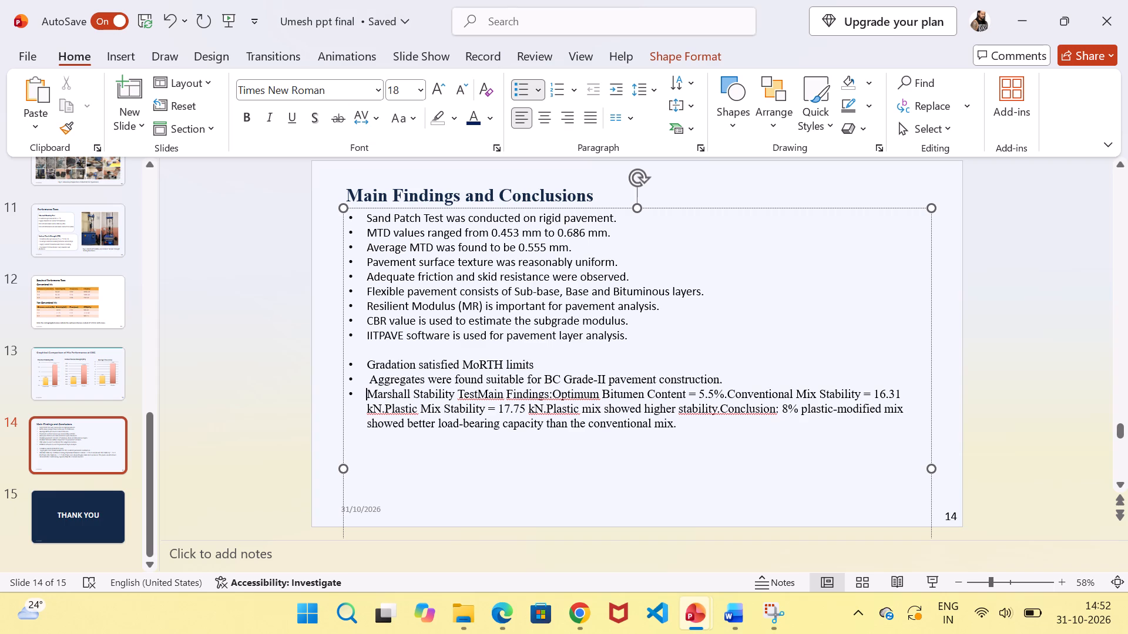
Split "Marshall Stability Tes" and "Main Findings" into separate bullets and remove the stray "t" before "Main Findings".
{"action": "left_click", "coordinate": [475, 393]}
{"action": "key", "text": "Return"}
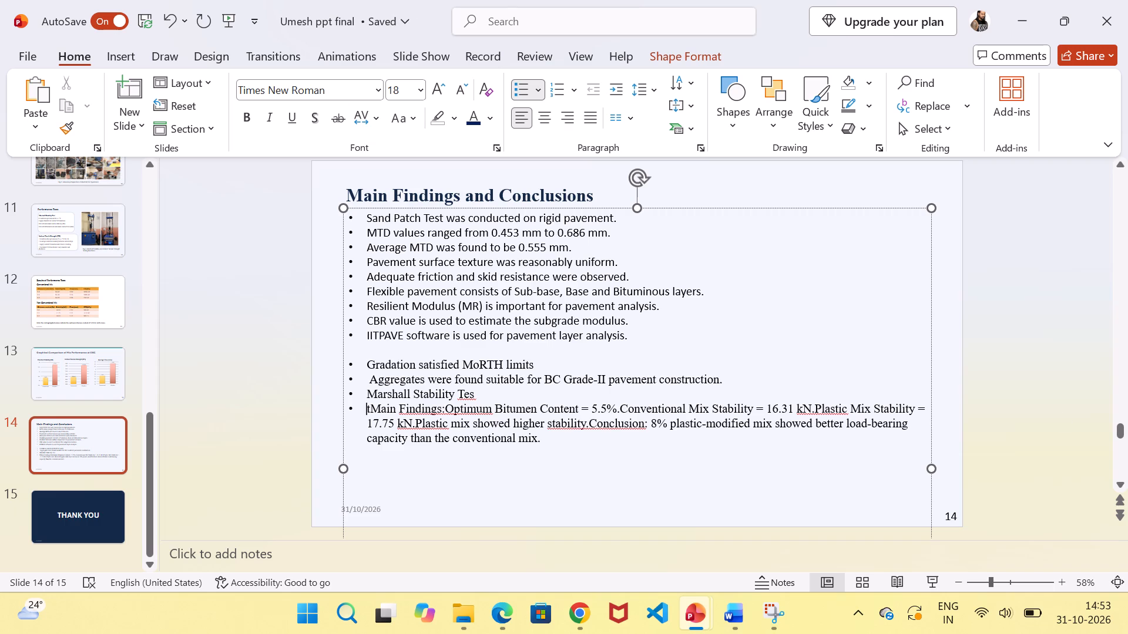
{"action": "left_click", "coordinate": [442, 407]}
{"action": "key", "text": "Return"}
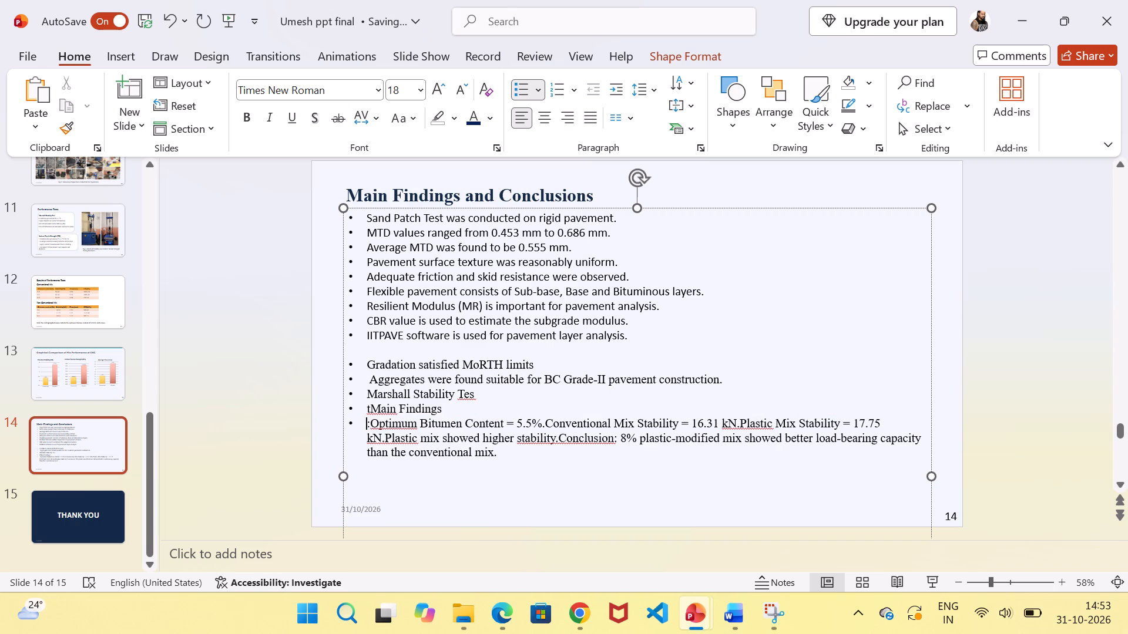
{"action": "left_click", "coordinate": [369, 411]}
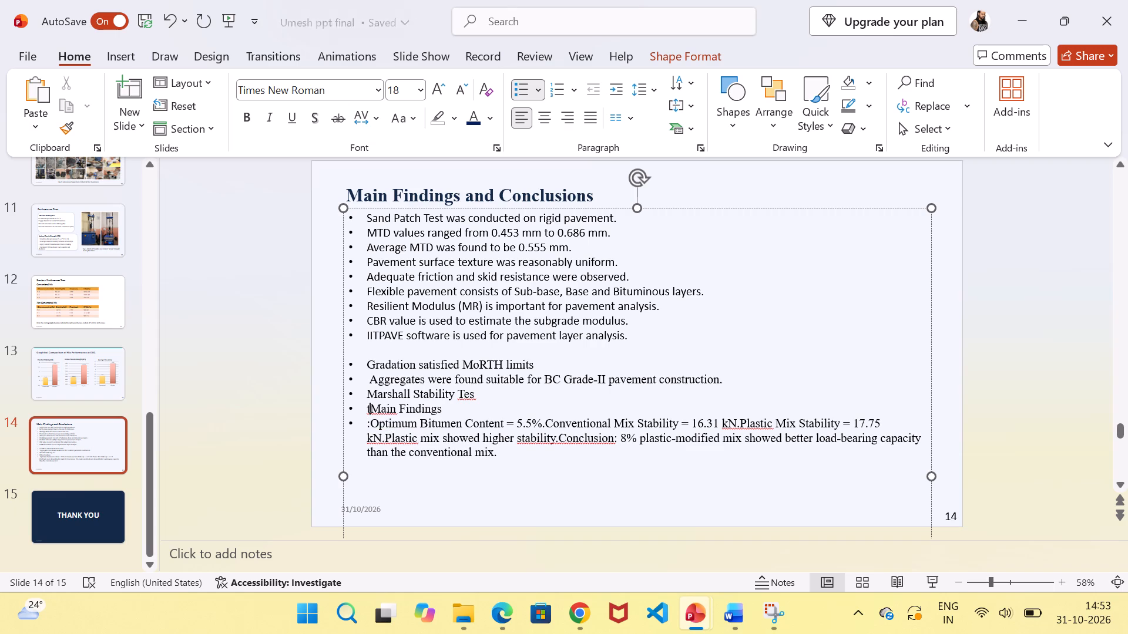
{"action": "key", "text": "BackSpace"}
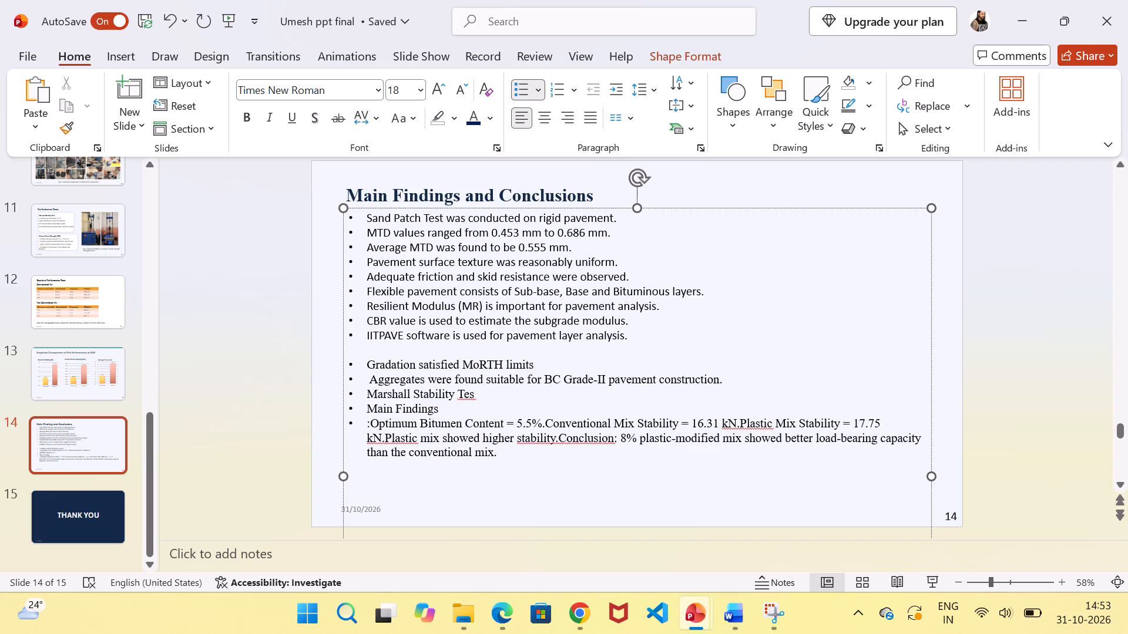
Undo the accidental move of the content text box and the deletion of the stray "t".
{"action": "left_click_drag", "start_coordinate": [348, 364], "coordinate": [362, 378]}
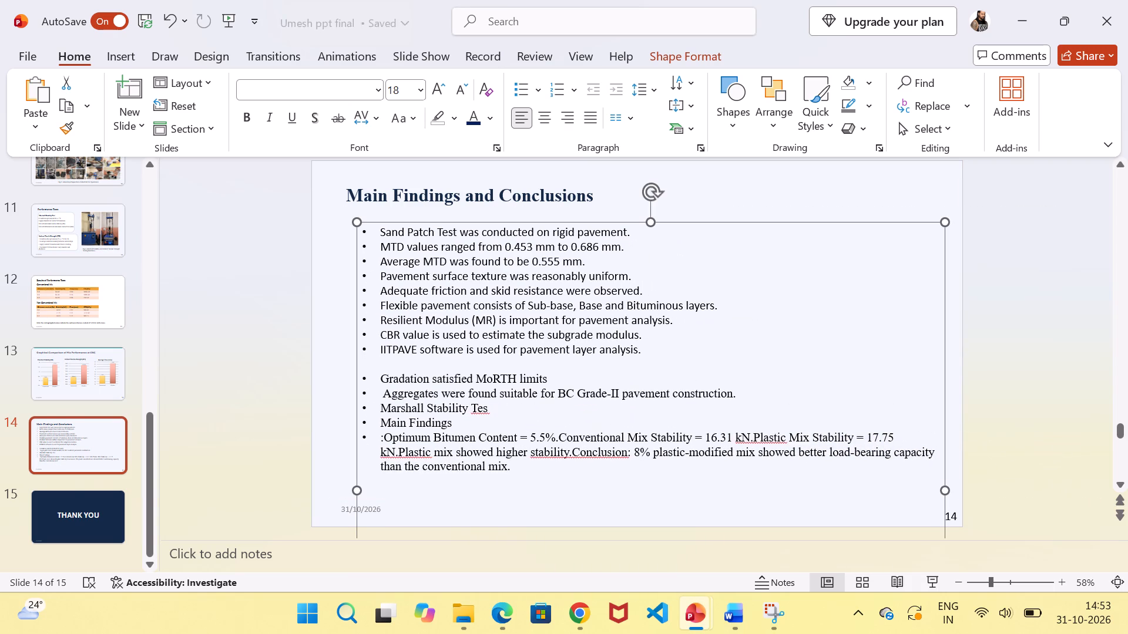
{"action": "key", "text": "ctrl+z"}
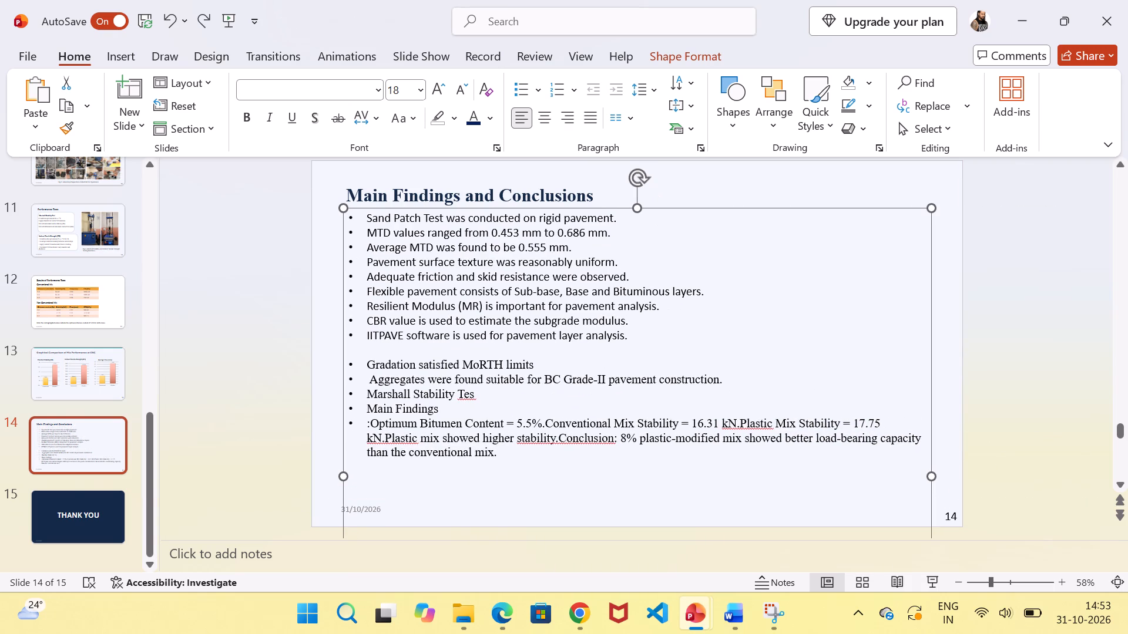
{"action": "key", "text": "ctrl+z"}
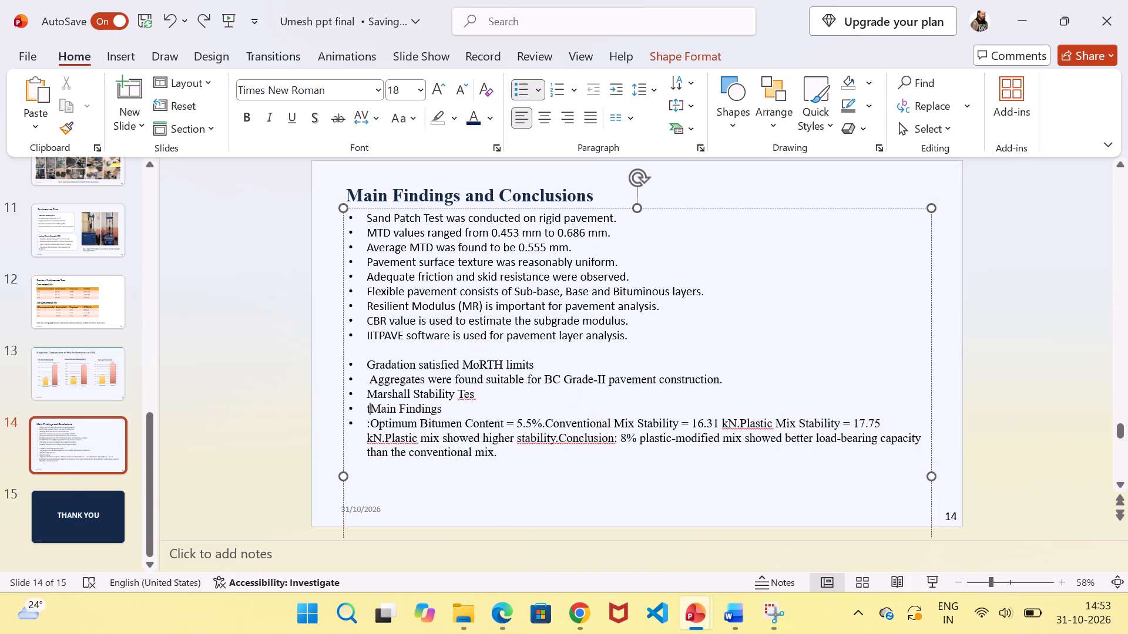
Delete all text from "Gradation satisfied MoRTH limits" to the end of slide 14's list, including the leftover empty bullet.
{"action": "left_click_drag", "start_coordinate": [365, 365], "coordinate": [683, 483]}
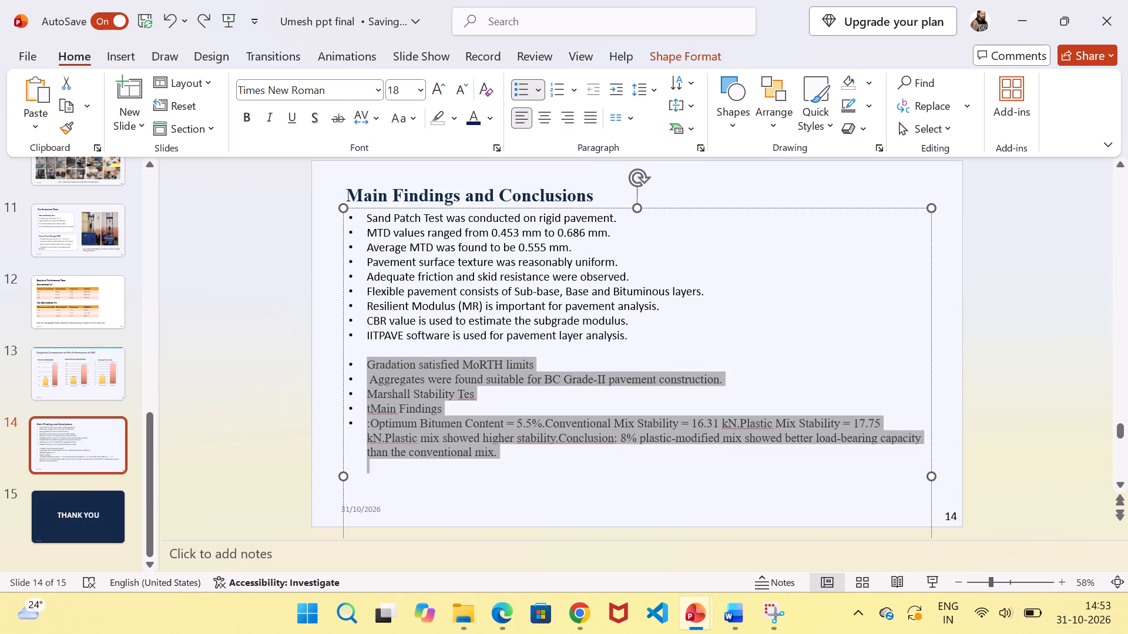
{"action": "left_click_drag", "start_coordinate": [683, 483], "coordinate": [726, 478]}
{"action": "key", "text": "Delete"}
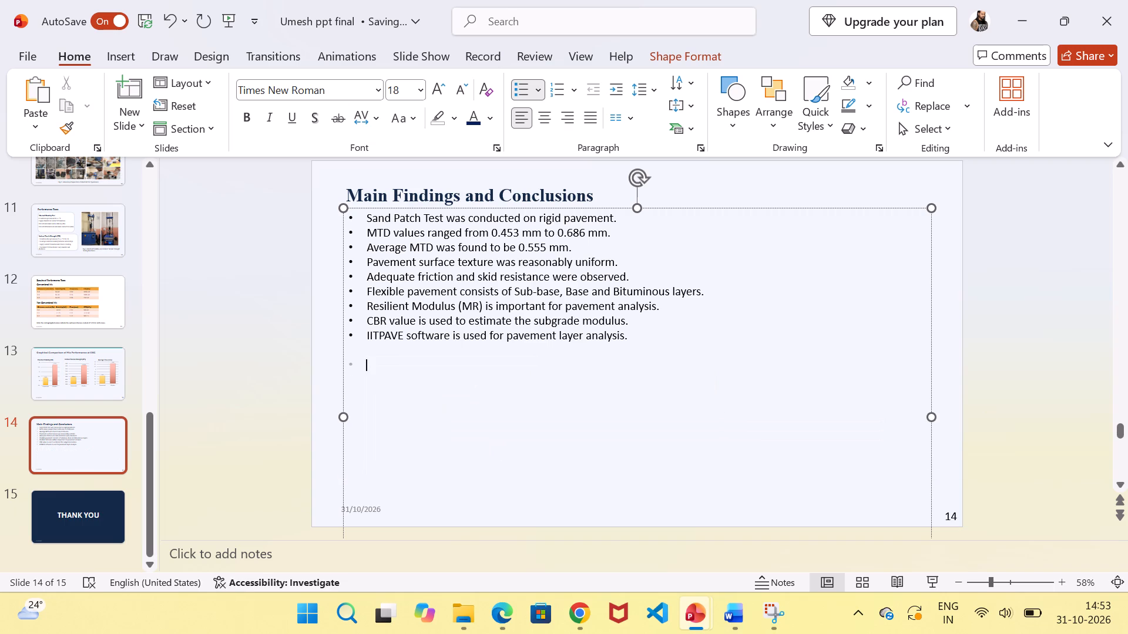
{"action": "key", "text": "BackSpace"}
{"action": "key", "text": "BackSpace"}
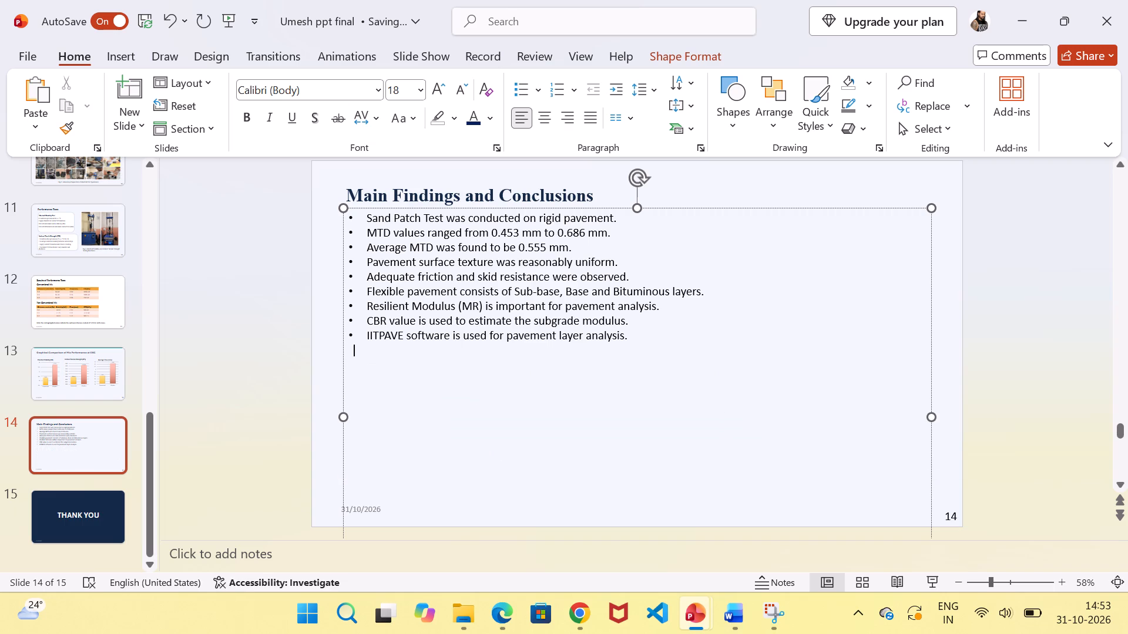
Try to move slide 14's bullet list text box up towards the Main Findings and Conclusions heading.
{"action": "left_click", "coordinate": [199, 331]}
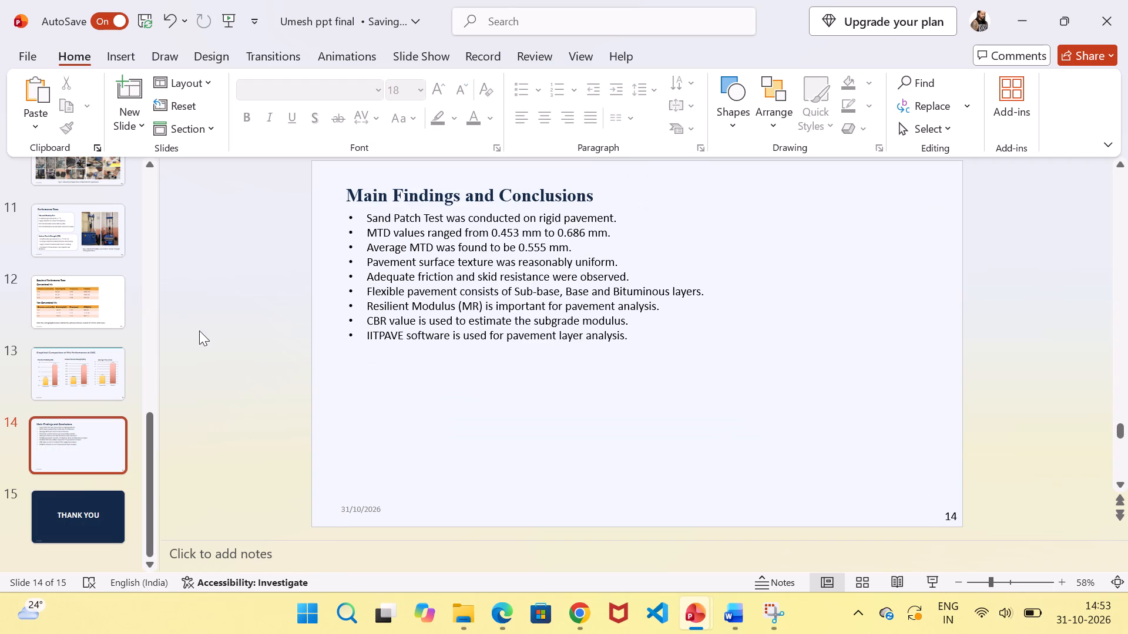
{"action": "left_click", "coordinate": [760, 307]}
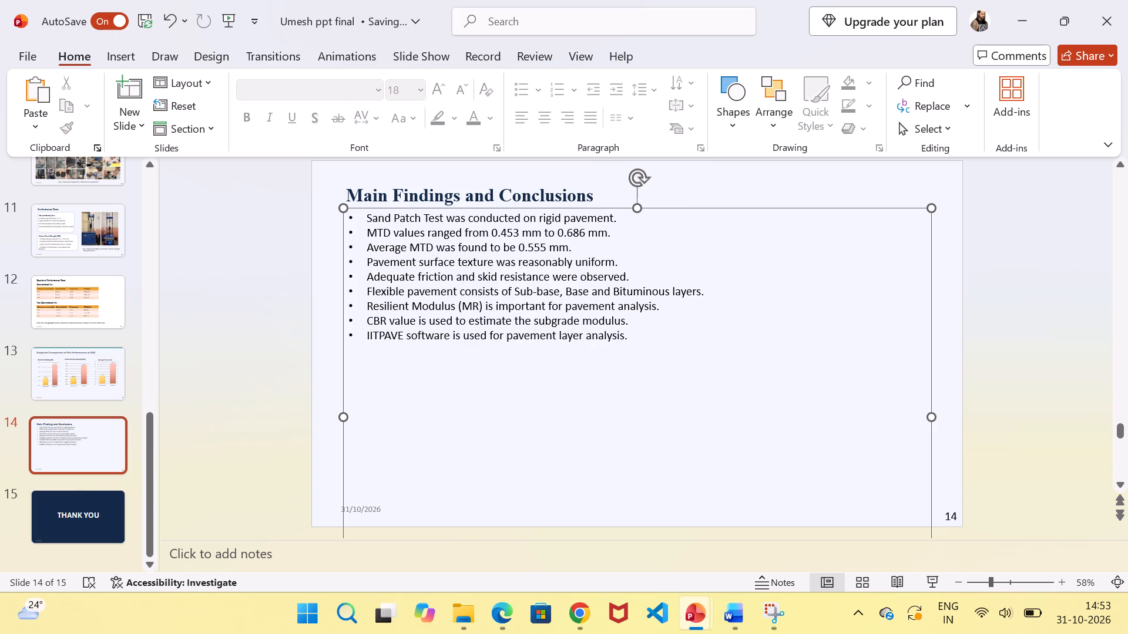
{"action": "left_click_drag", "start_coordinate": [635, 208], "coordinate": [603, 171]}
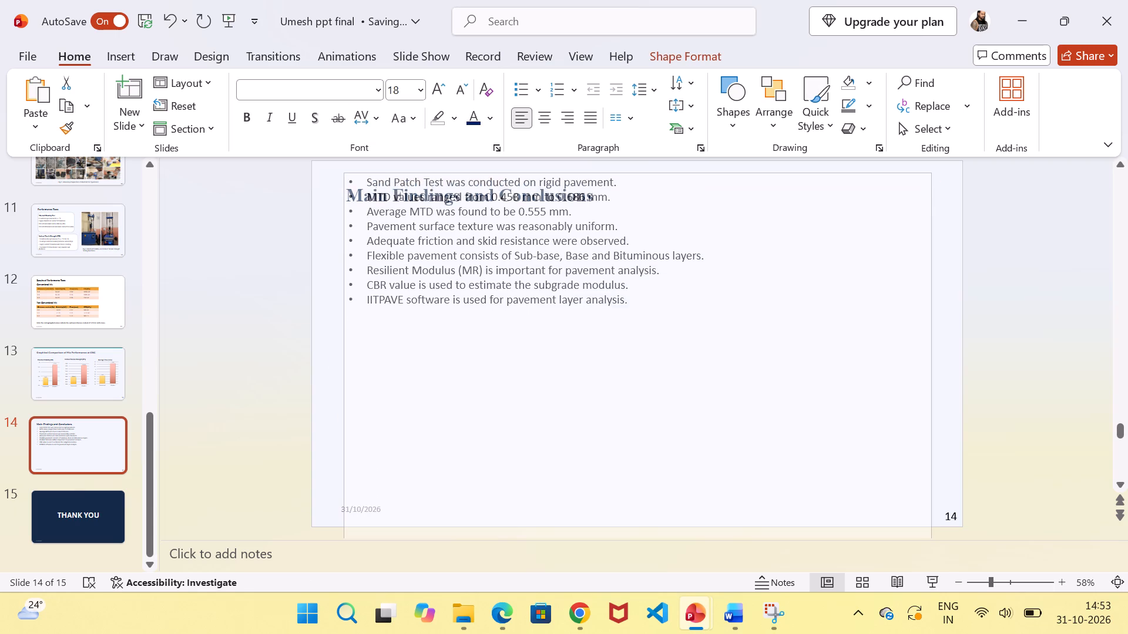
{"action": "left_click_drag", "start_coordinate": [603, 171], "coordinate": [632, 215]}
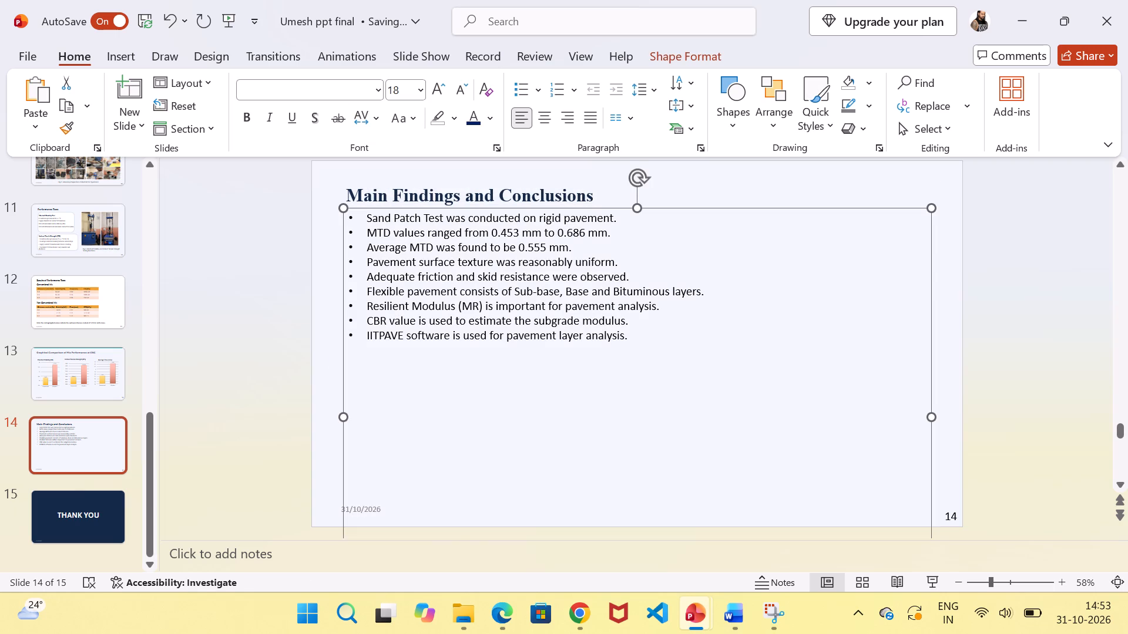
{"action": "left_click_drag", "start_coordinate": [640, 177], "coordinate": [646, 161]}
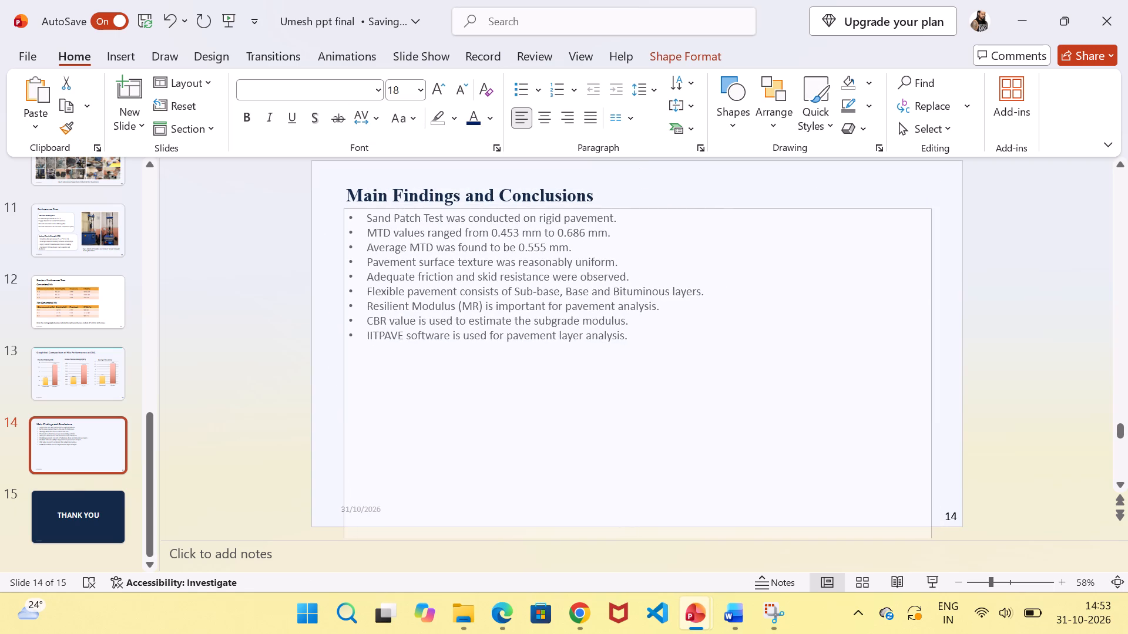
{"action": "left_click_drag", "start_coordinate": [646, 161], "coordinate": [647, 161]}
Undo all the recent text edits on slide 14, back through the preceding change on slide 12, and return to slide 14.
{"action": "key", "text": "ctrl+z"}
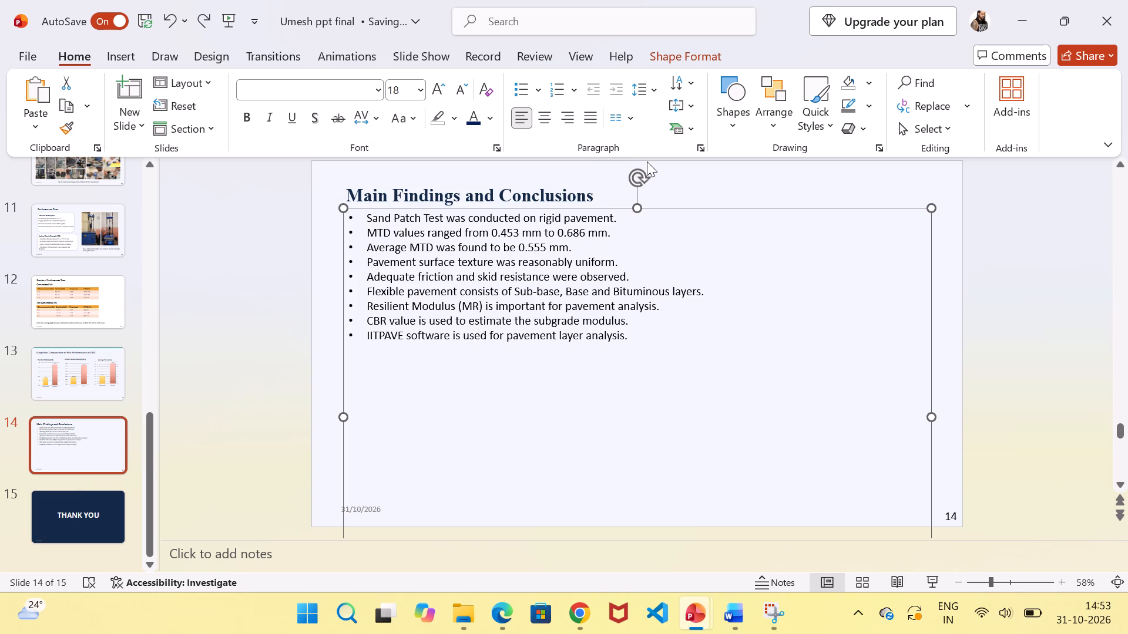
{"action": "key", "text": "ctrl+z"}
{"action": "key", "text": "ctrl+z"}
{"action": "key", "text": "ctrl+z"}
{"action": "key", "text": "ctrl+z"}
{"action": "key", "text": "ctrl+z"}
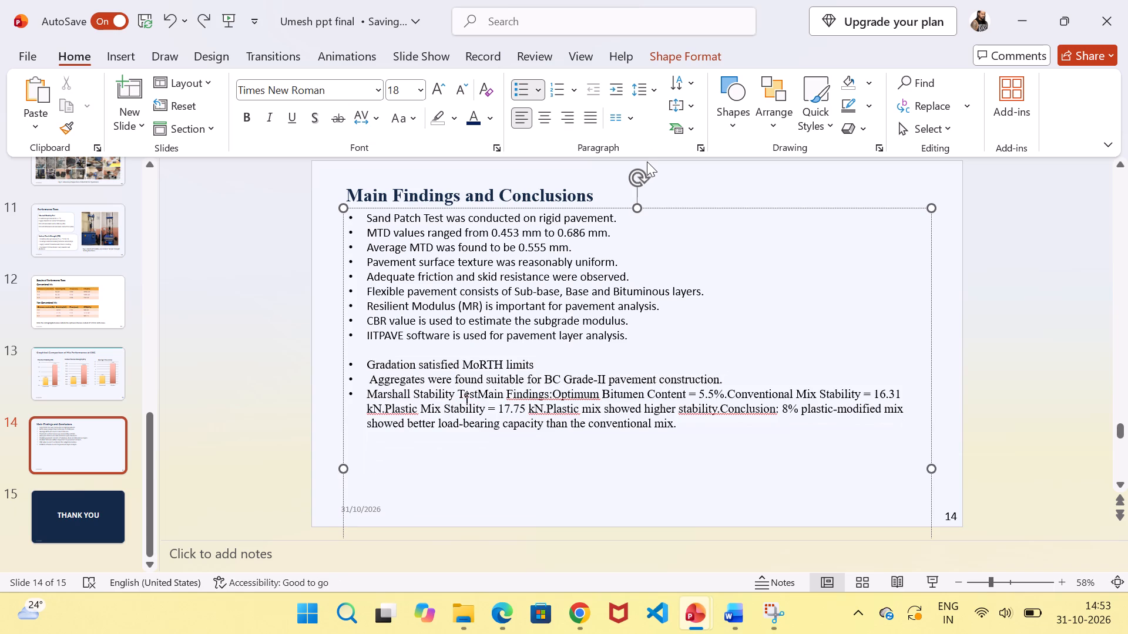
{"action": "key", "text": "ctrl+z"}
{"action": "key", "text": "ctrl+z"}
{"action": "key", "text": "ctrl+z"}
{"action": "key", "text": "ctrl+z"}
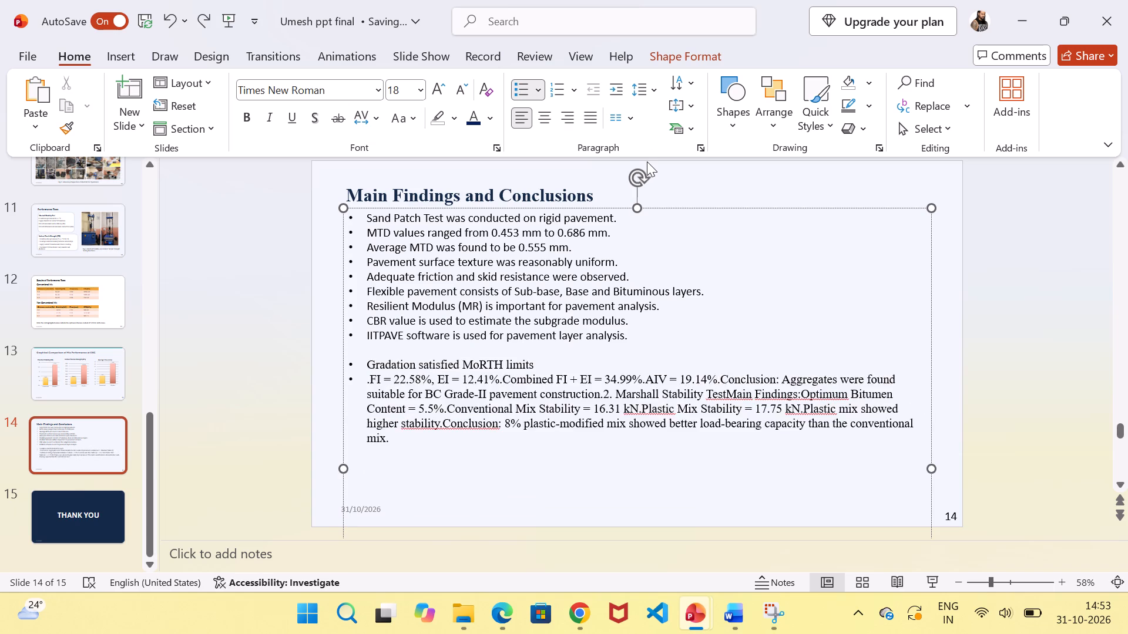
{"action": "key", "text": "ctrl+z"}
{"action": "key", "text": "z"}
{"action": "key", "text": "ctrl+z"}
{"action": "key", "text": "ctrl+z"}
{"action": "key", "text": "ctrl+z"}
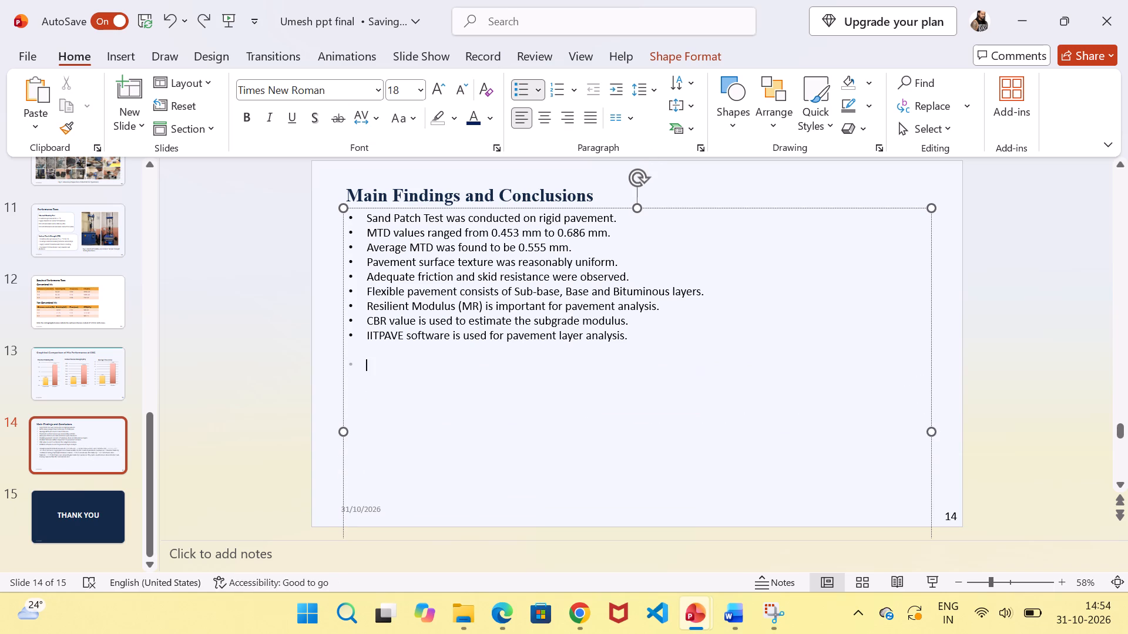
{"action": "key", "text": "ctrl+z"}
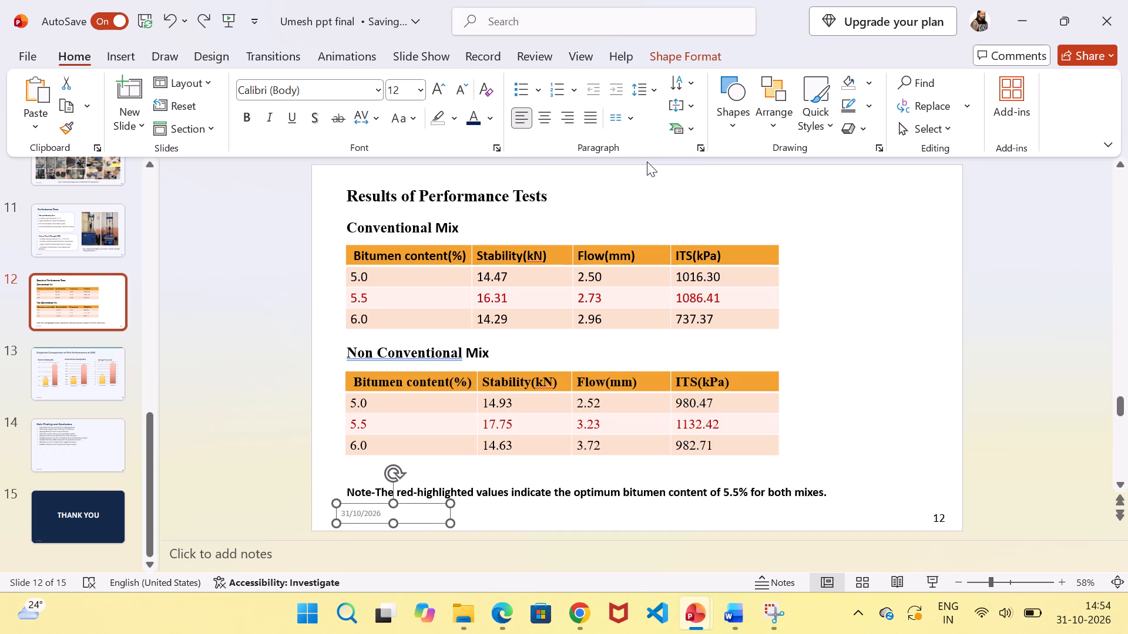
{"action": "left_click", "coordinate": [95, 420]}
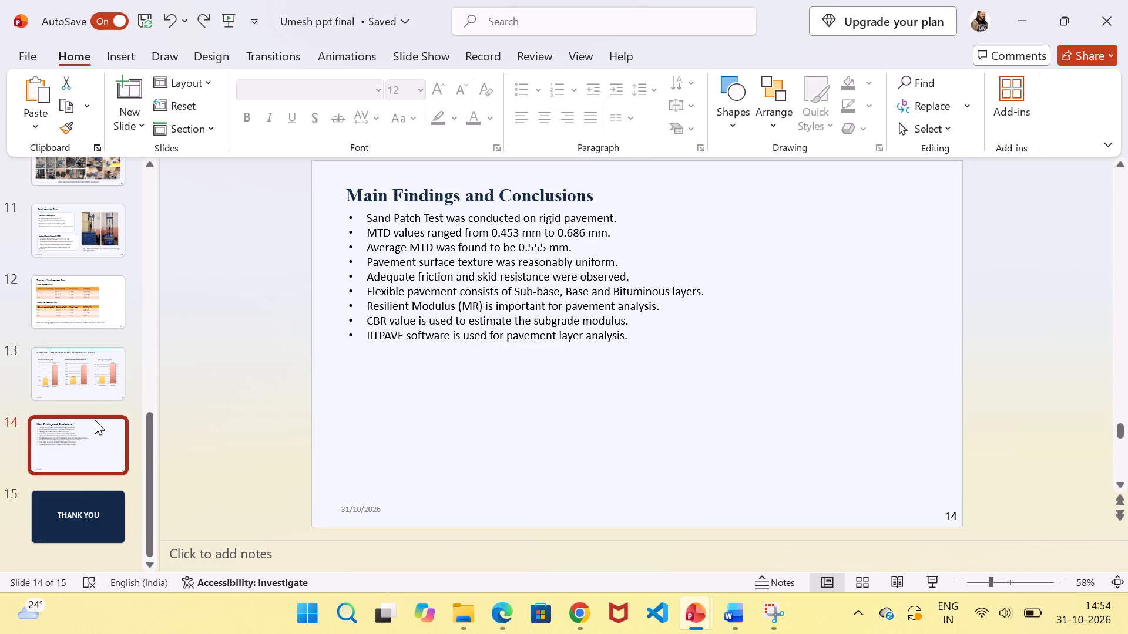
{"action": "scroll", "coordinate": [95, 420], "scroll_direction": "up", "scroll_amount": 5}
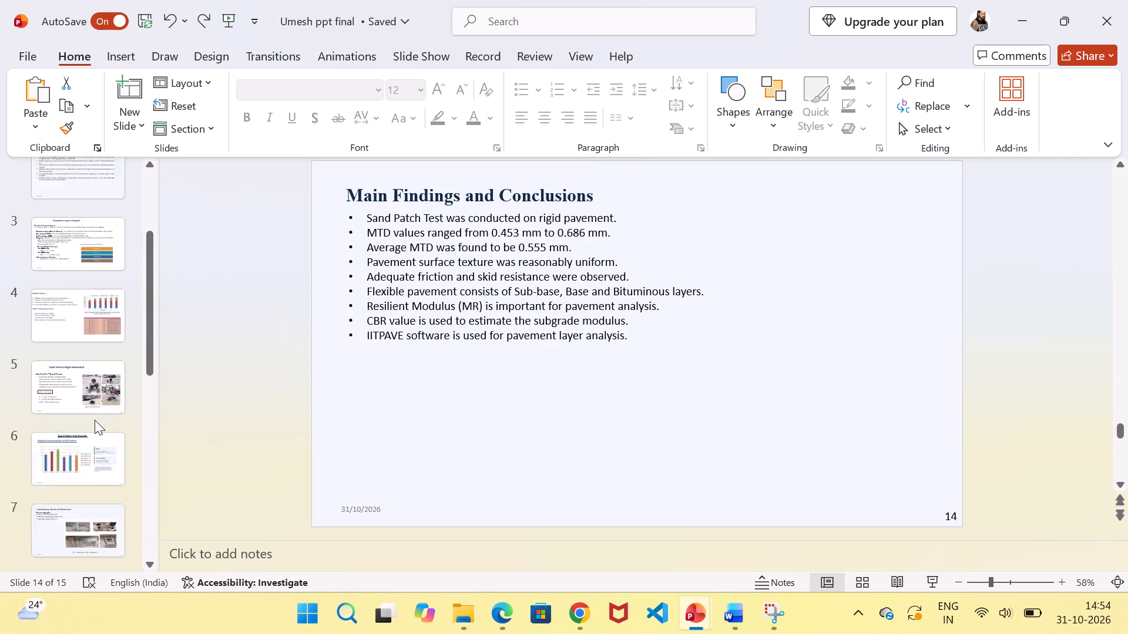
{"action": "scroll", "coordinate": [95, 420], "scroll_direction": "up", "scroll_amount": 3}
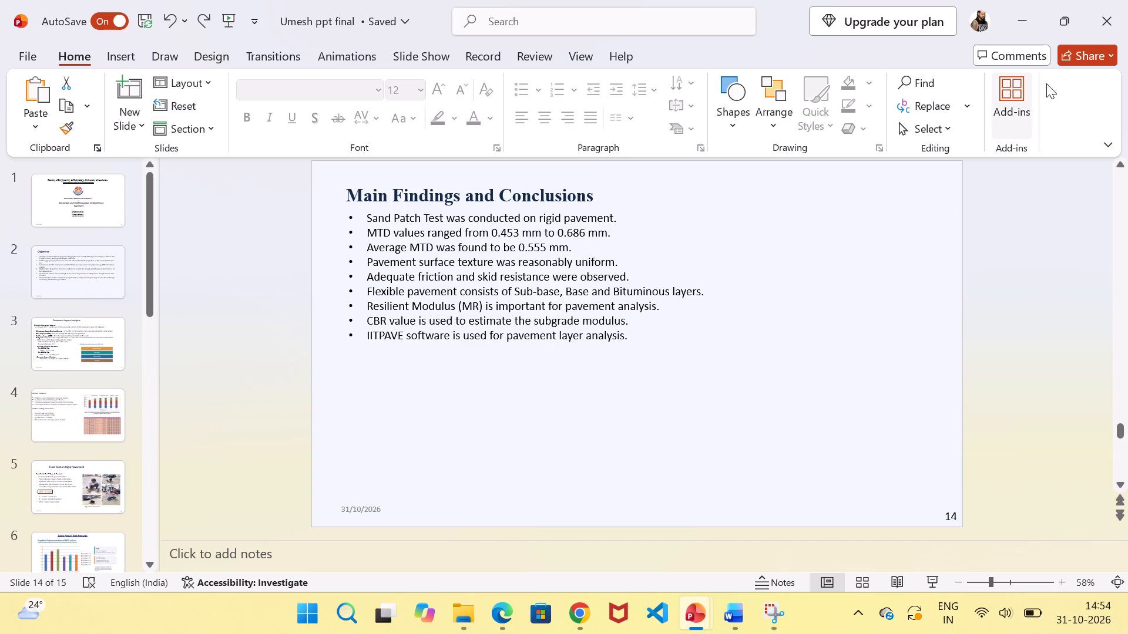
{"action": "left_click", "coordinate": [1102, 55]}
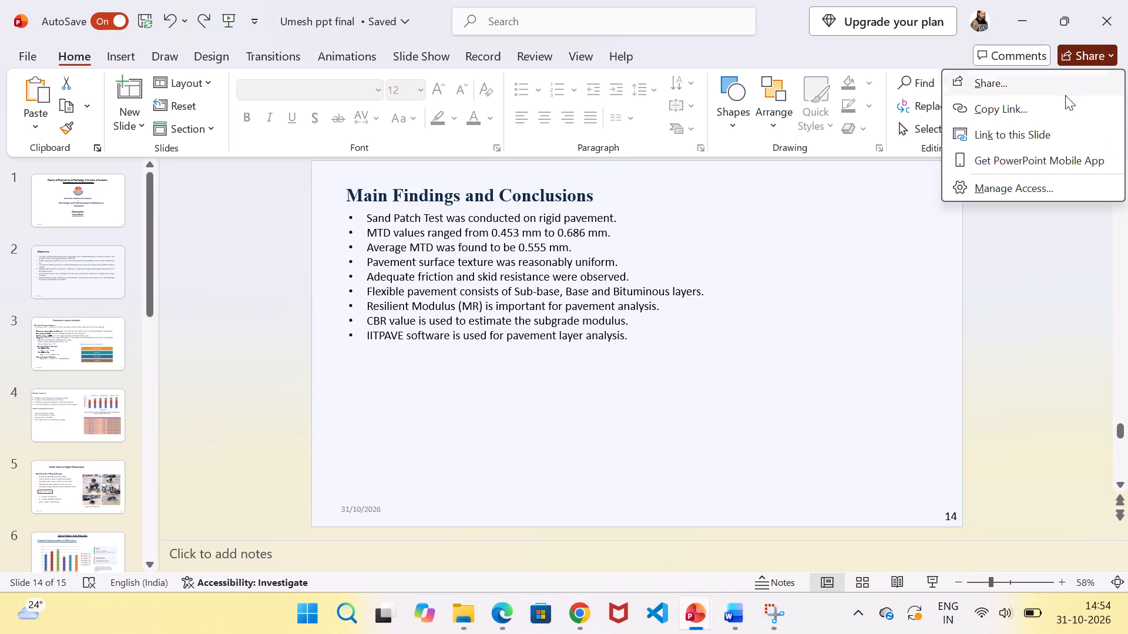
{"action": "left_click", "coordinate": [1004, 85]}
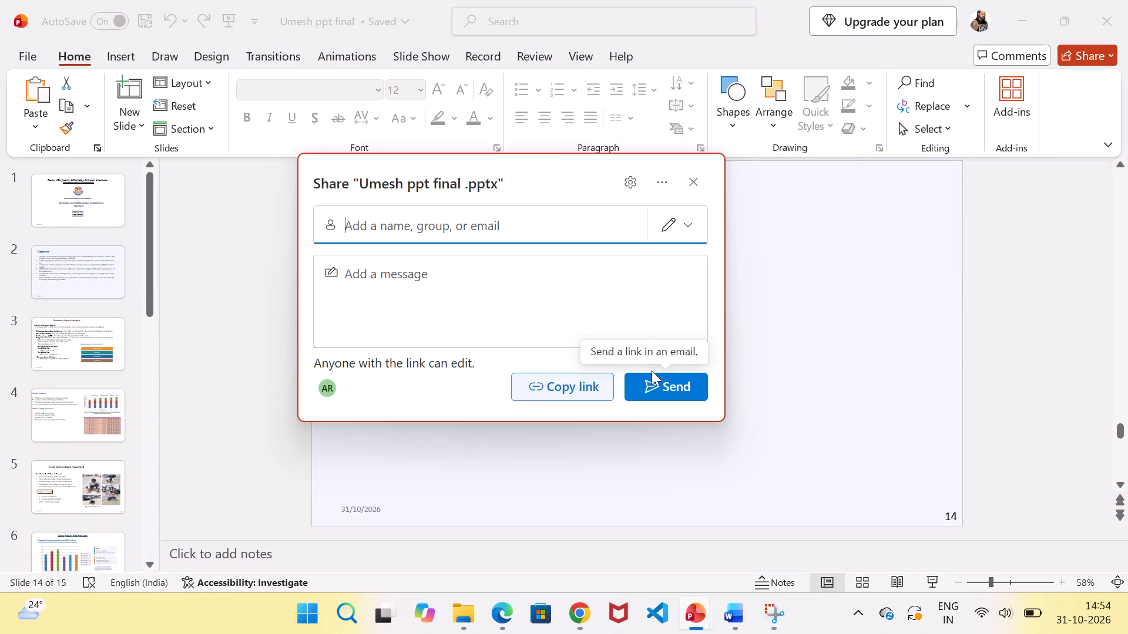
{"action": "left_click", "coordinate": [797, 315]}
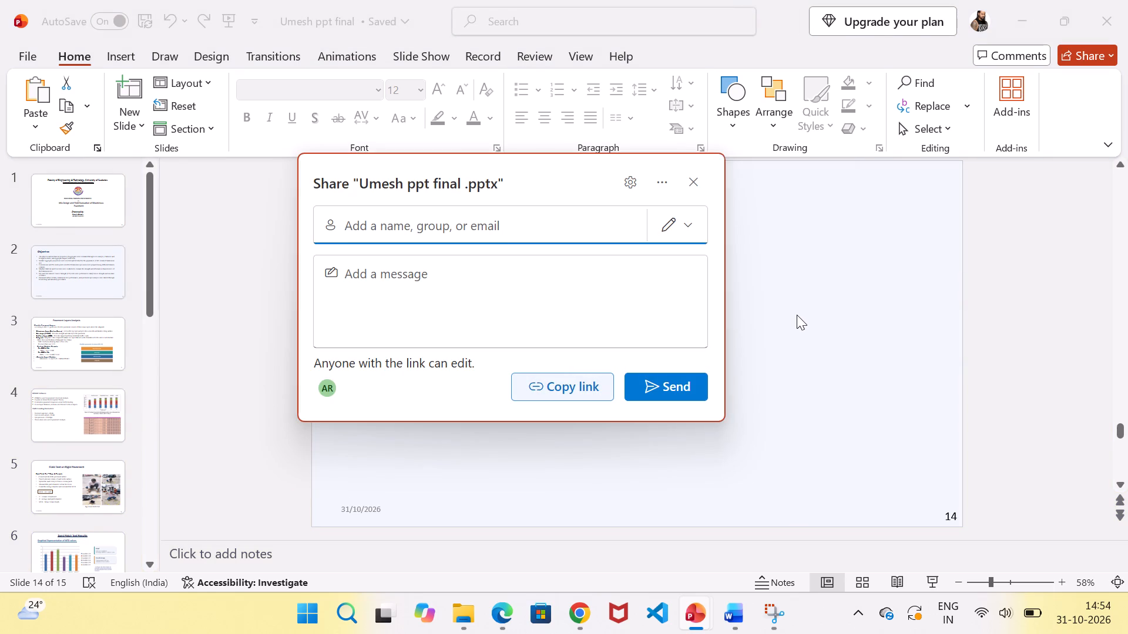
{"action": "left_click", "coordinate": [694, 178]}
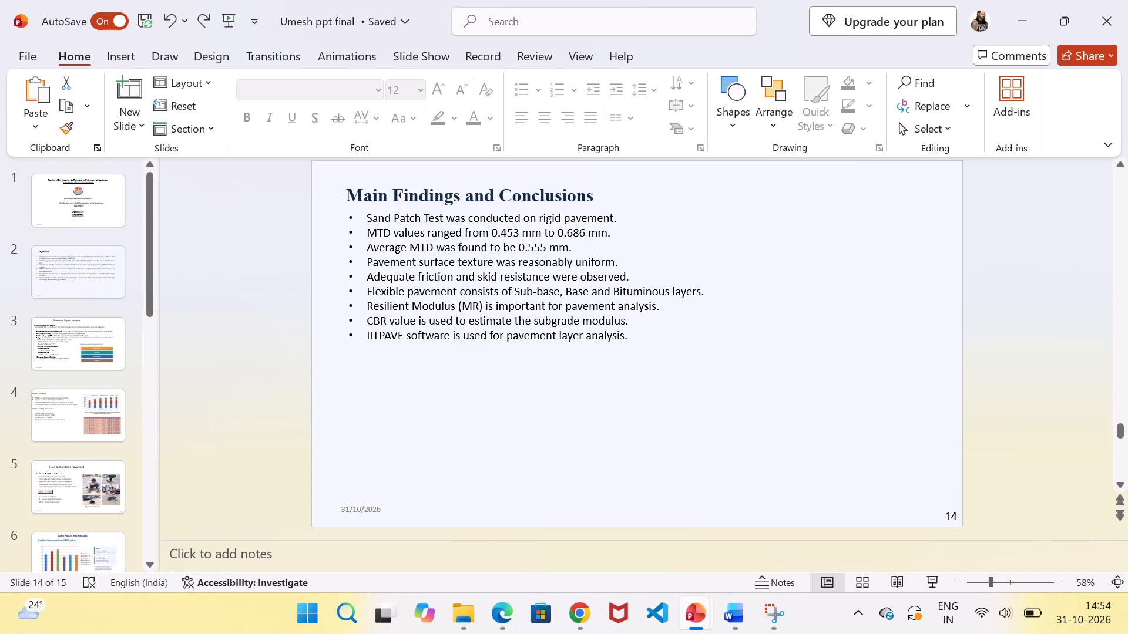
Open the sharing options for the presentation, copy its sharing link and close them.
{"action": "left_click", "coordinate": [1070, 54]}
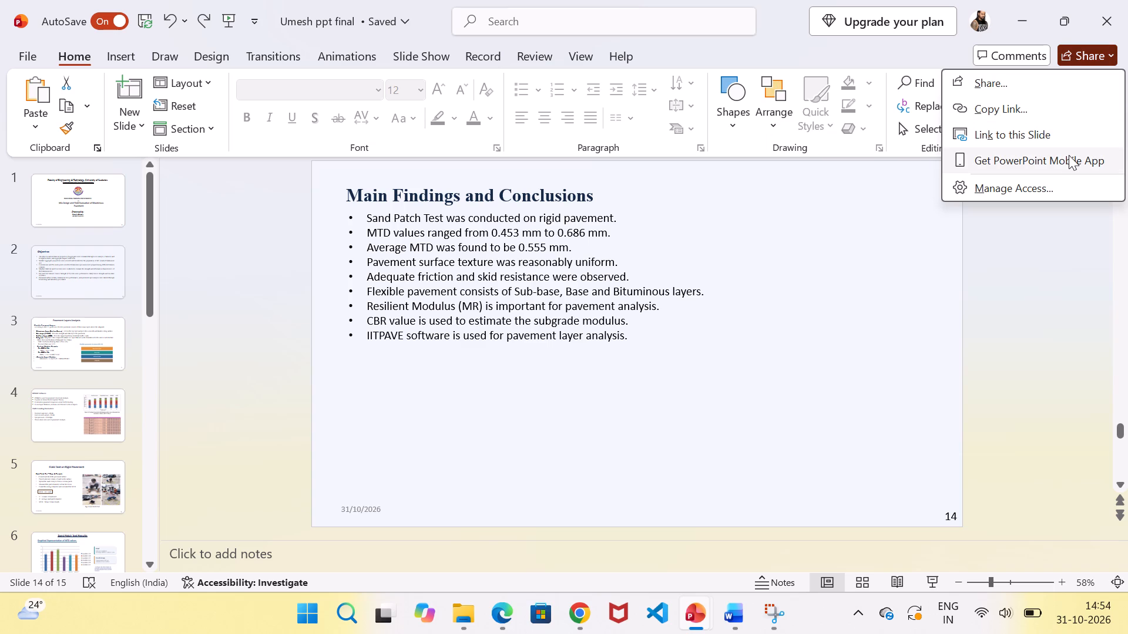
{"action": "left_click", "coordinate": [1027, 93]}
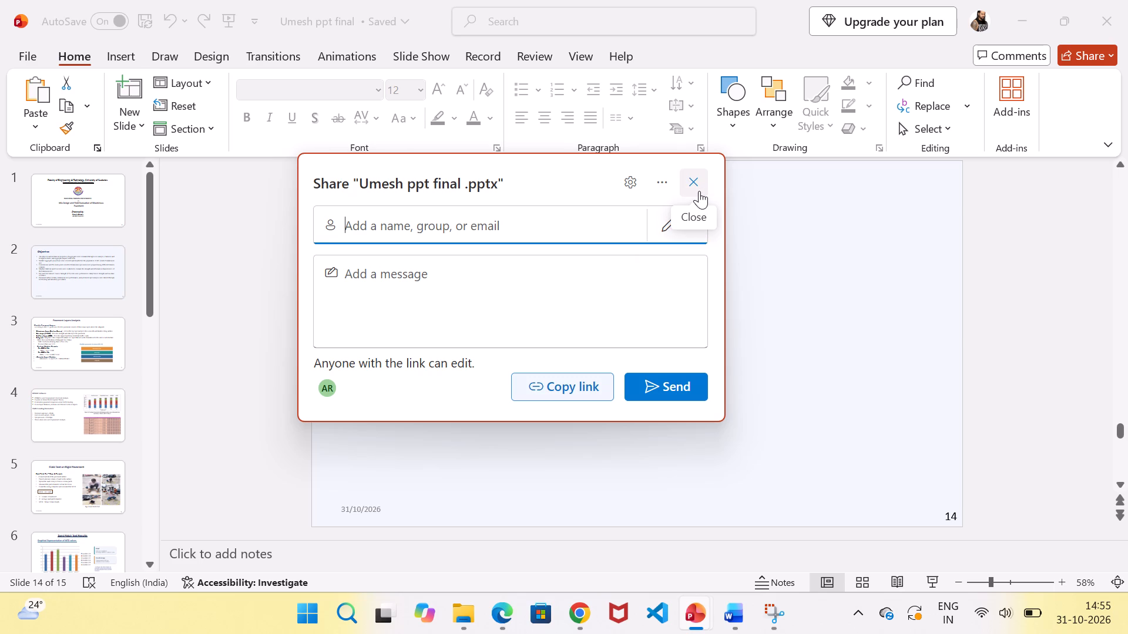
{"action": "left_click", "coordinate": [575, 382]}
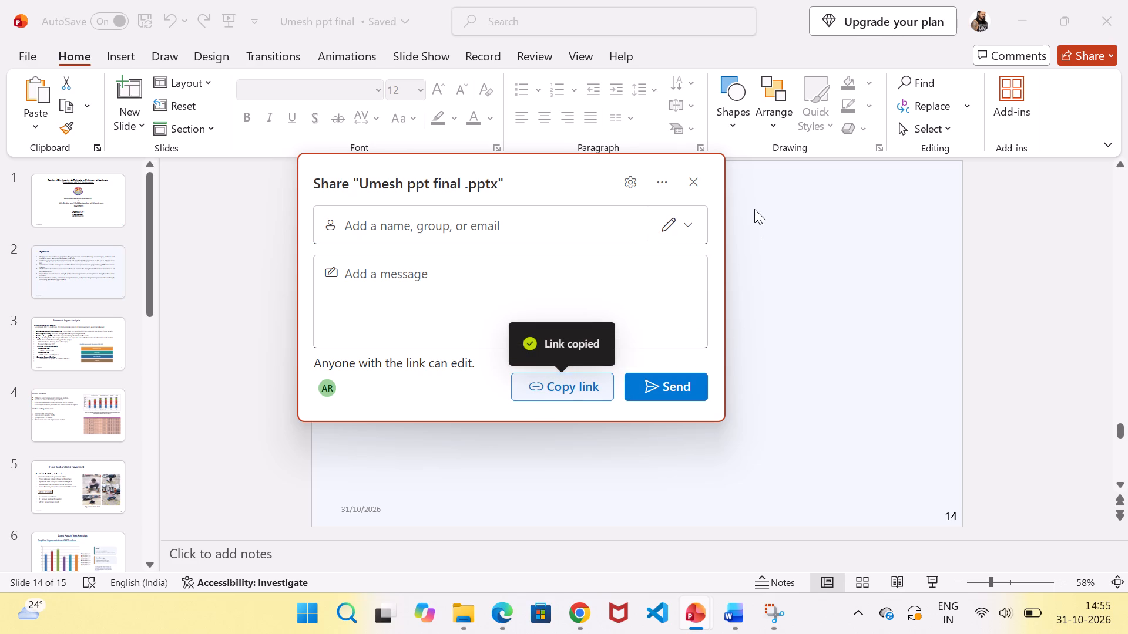
{"action": "left_click", "coordinate": [700, 190]}
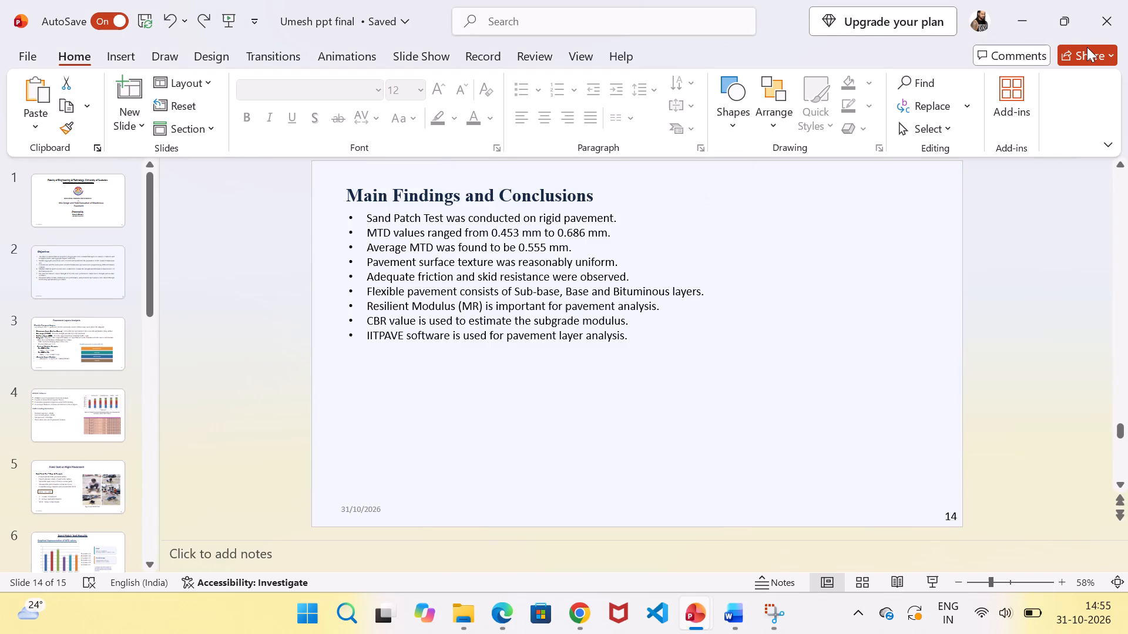
Use the Copy Link command to get a sharing link to the presentation.
{"action": "left_click", "coordinate": [1089, 48]}
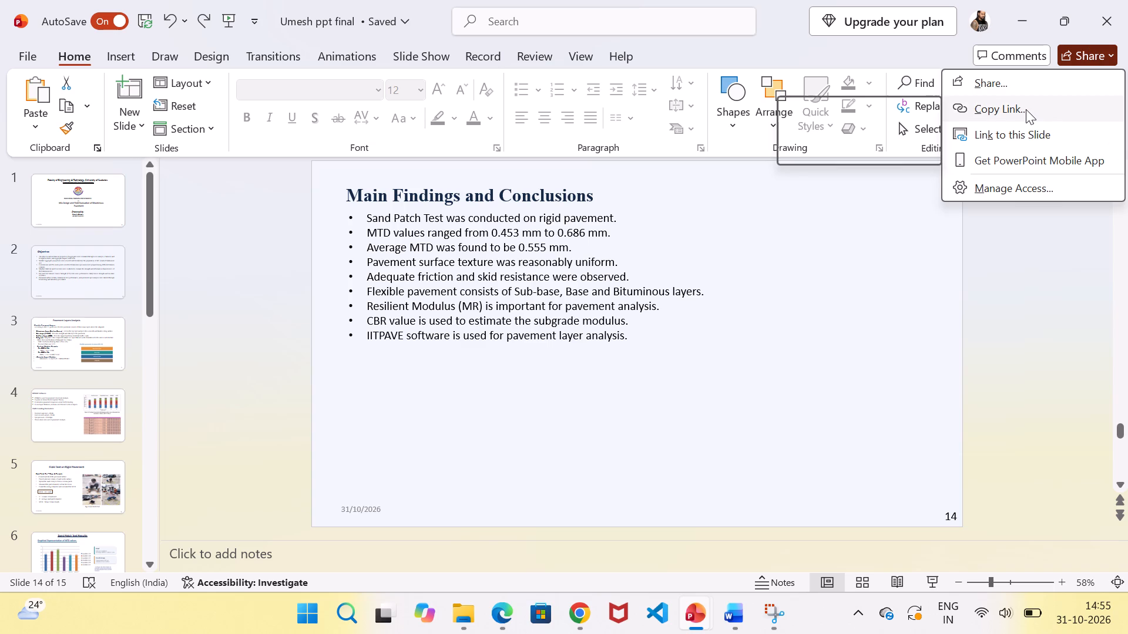
{"action": "left_click", "coordinate": [1026, 109]}
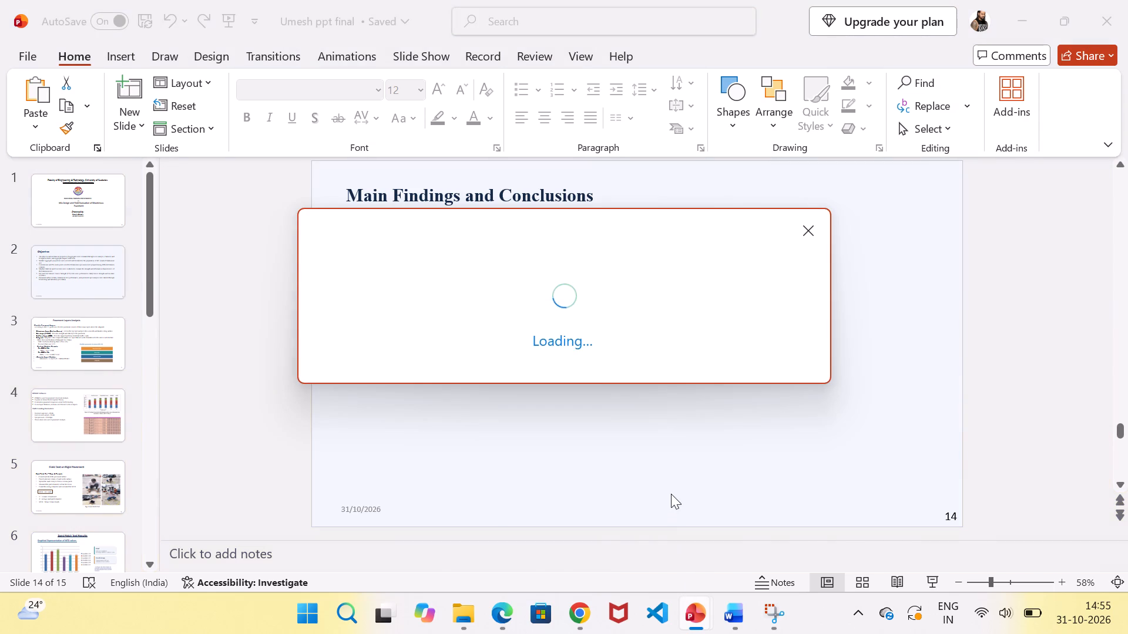
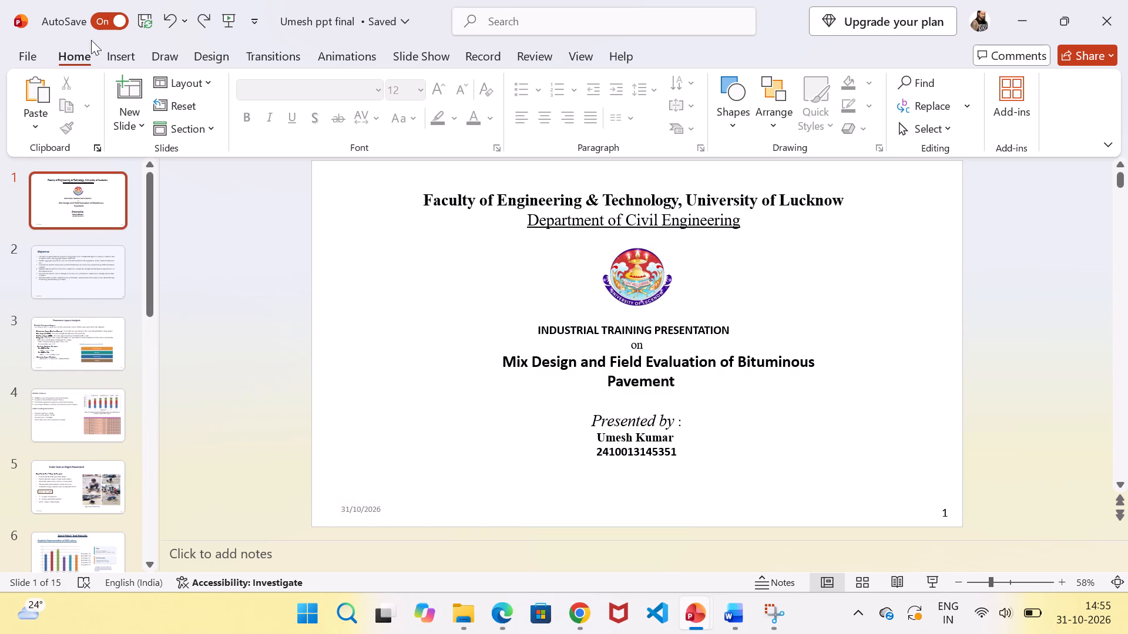
Try to save a copy of the presentation as Umesh ppt final on the Windows-SSD (C:) drive.
{"action": "left_click", "coordinate": [26, 68]}
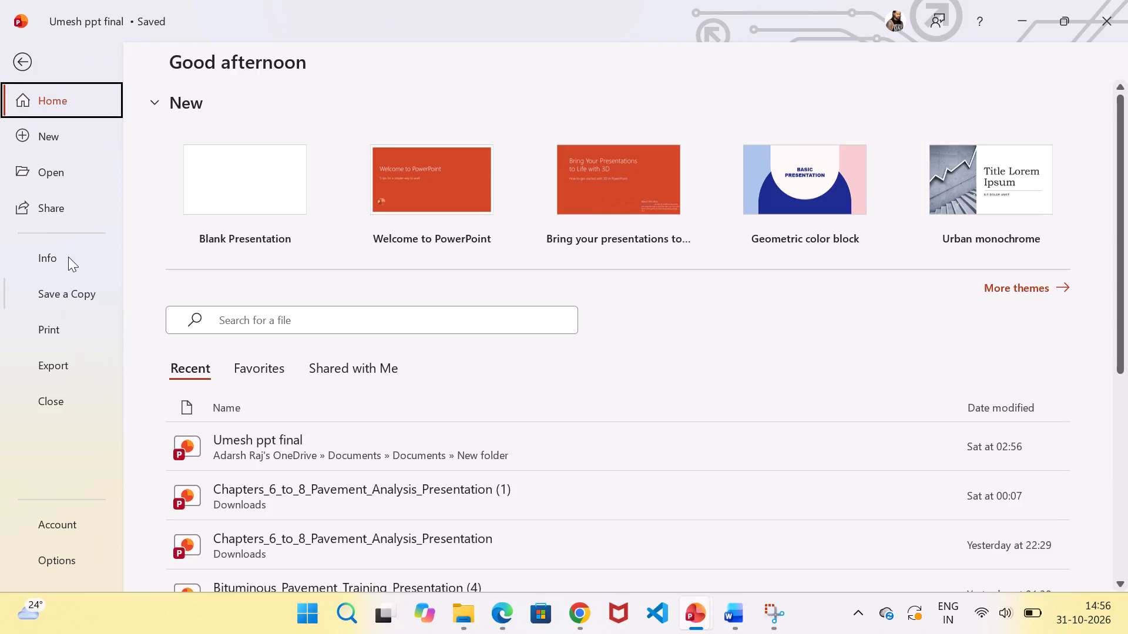
{"action": "left_click", "coordinate": [63, 290]}
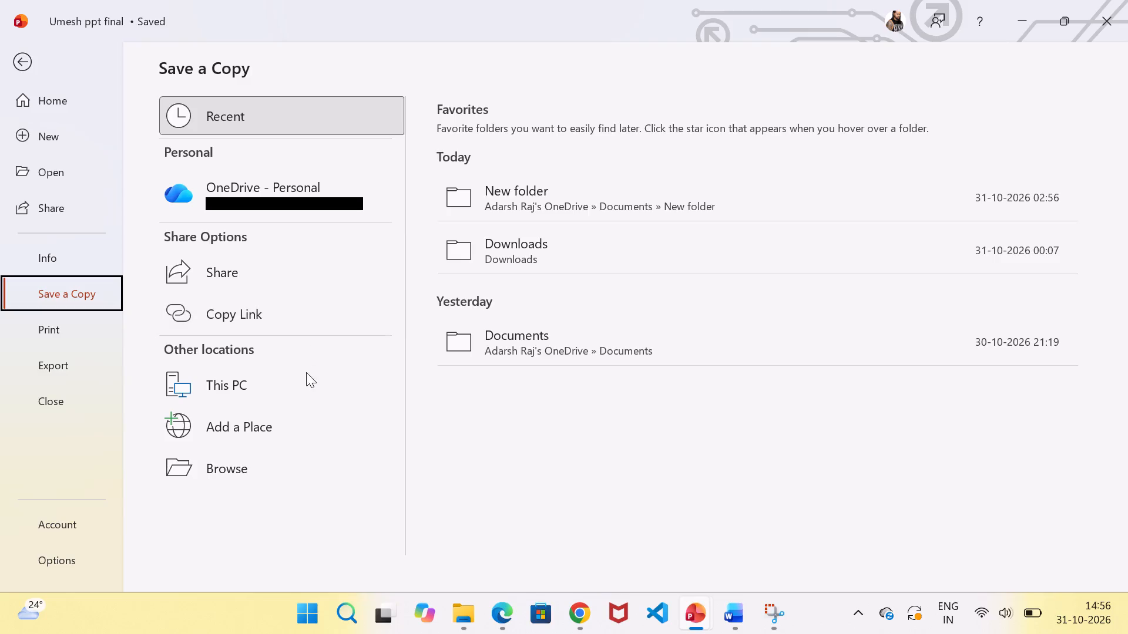
{"action": "left_click", "coordinate": [492, 268]}
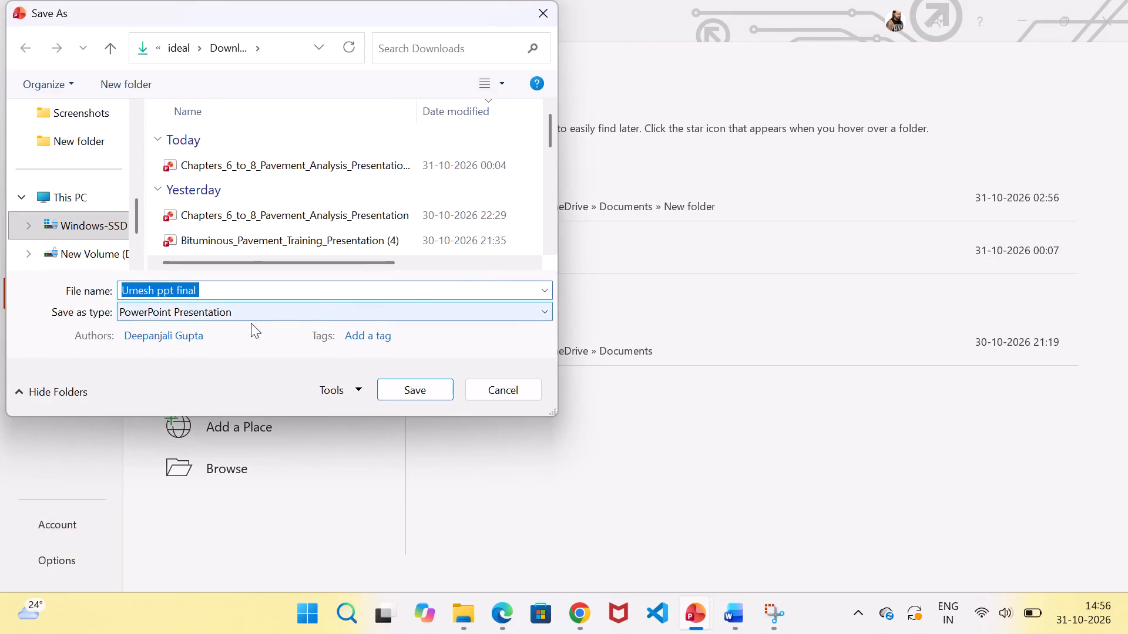
{"action": "scroll", "coordinate": [72, 236], "scroll_direction": "down", "scroll_amount": 1}
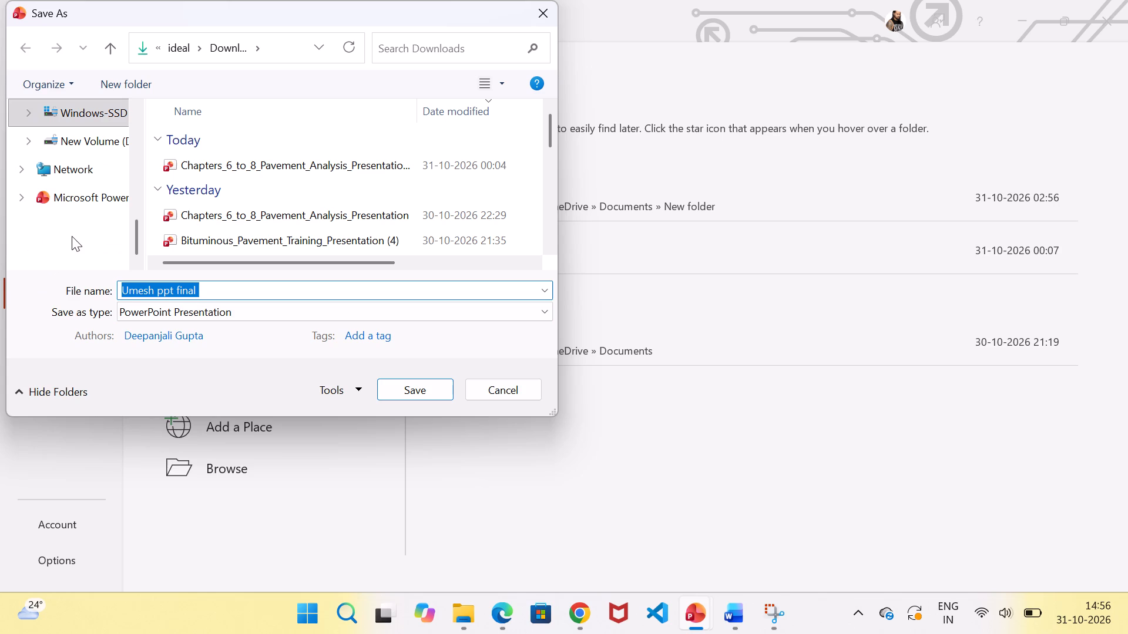
{"action": "scroll", "coordinate": [83, 196], "scroll_direction": "up", "scroll_amount": 1}
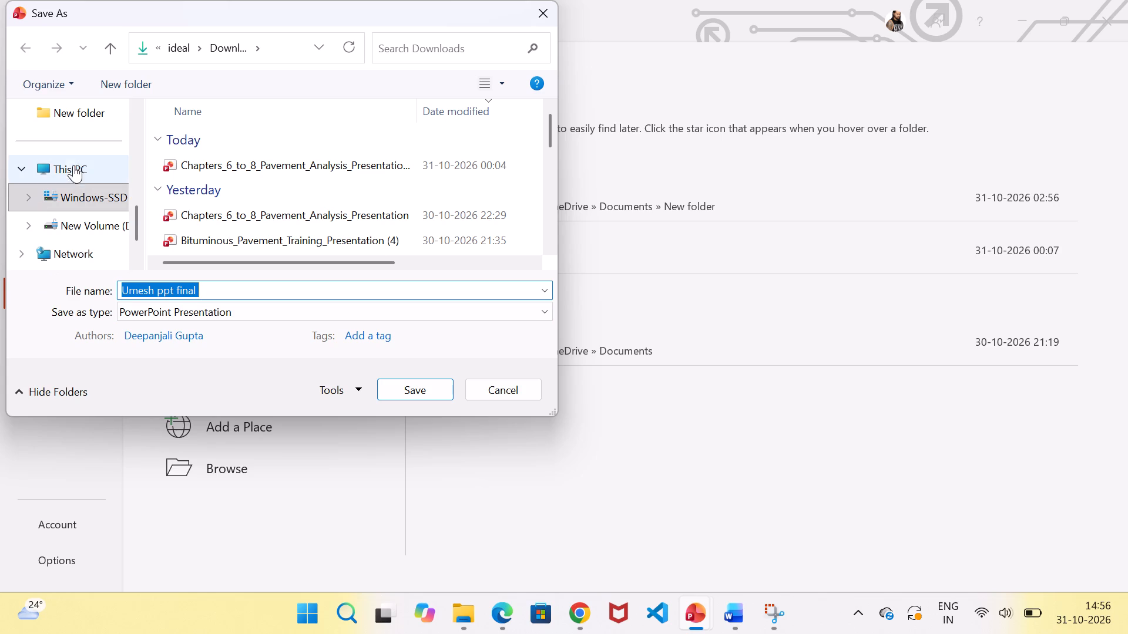
{"action": "left_click", "coordinate": [72, 173]}
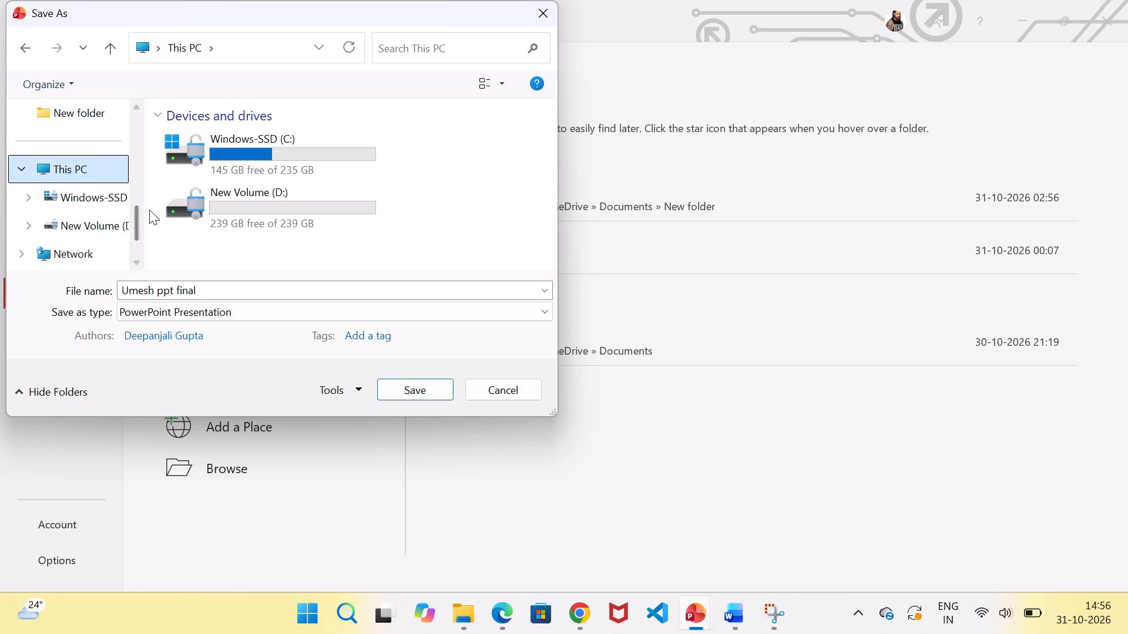
{"action": "left_click", "coordinate": [99, 195]}
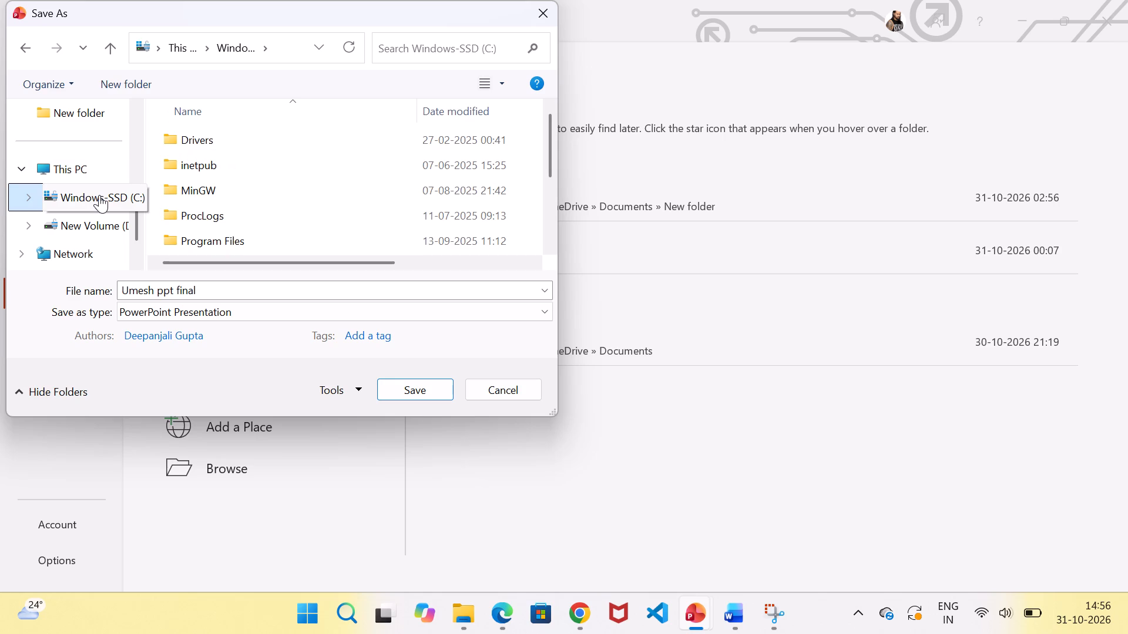
{"action": "scroll", "coordinate": [187, 156], "scroll_direction": "down", "scroll_amount": 2}
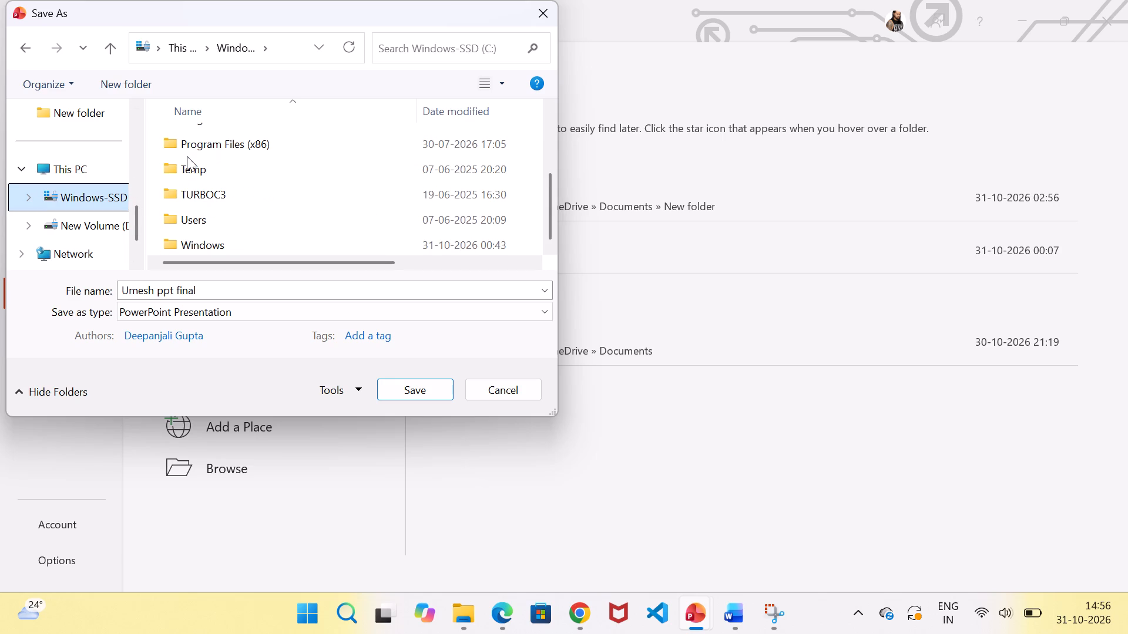
{"action": "scroll", "coordinate": [187, 156], "scroll_direction": "down", "scroll_amount": 2}
{"action": "left_click", "coordinate": [90, 212]}
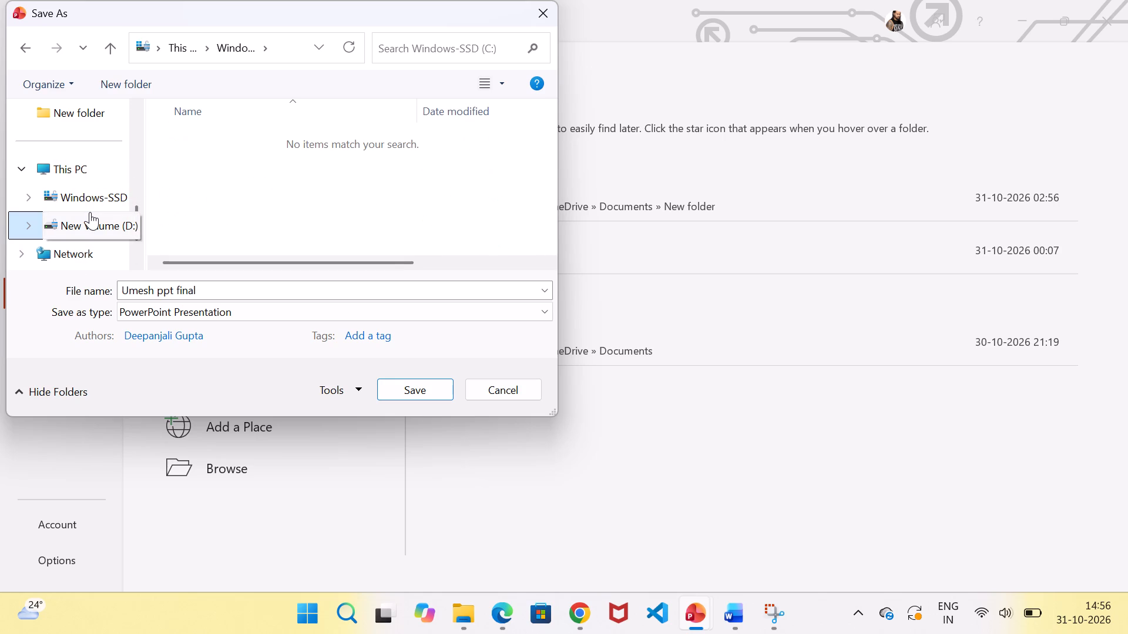
{"action": "left_click", "coordinate": [90, 198]}
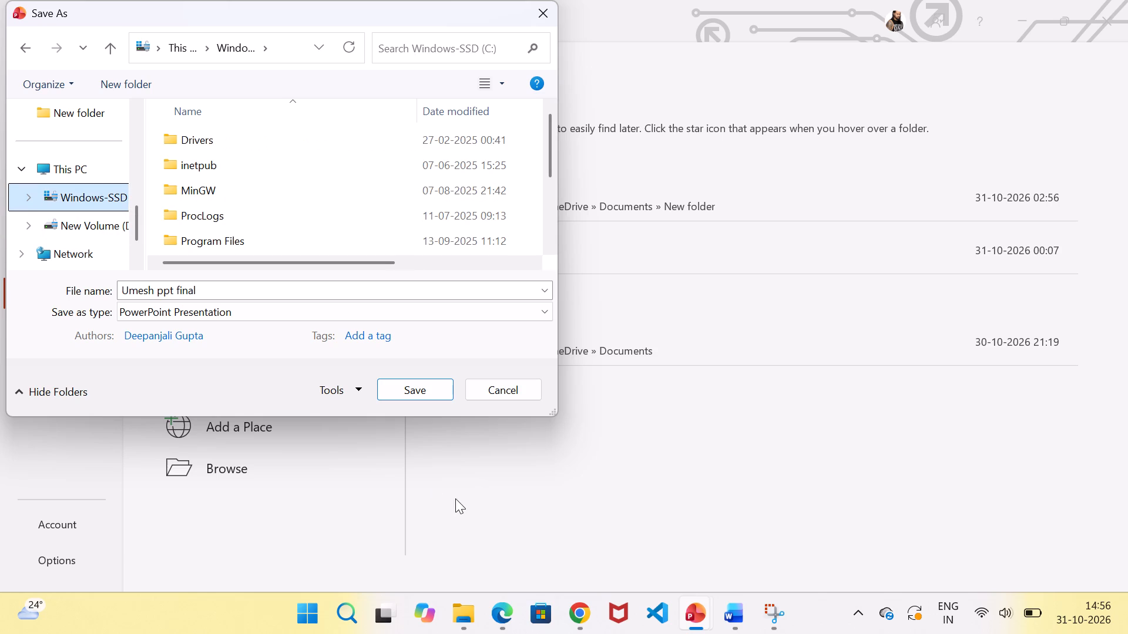
{"action": "left_click", "coordinate": [411, 396]}
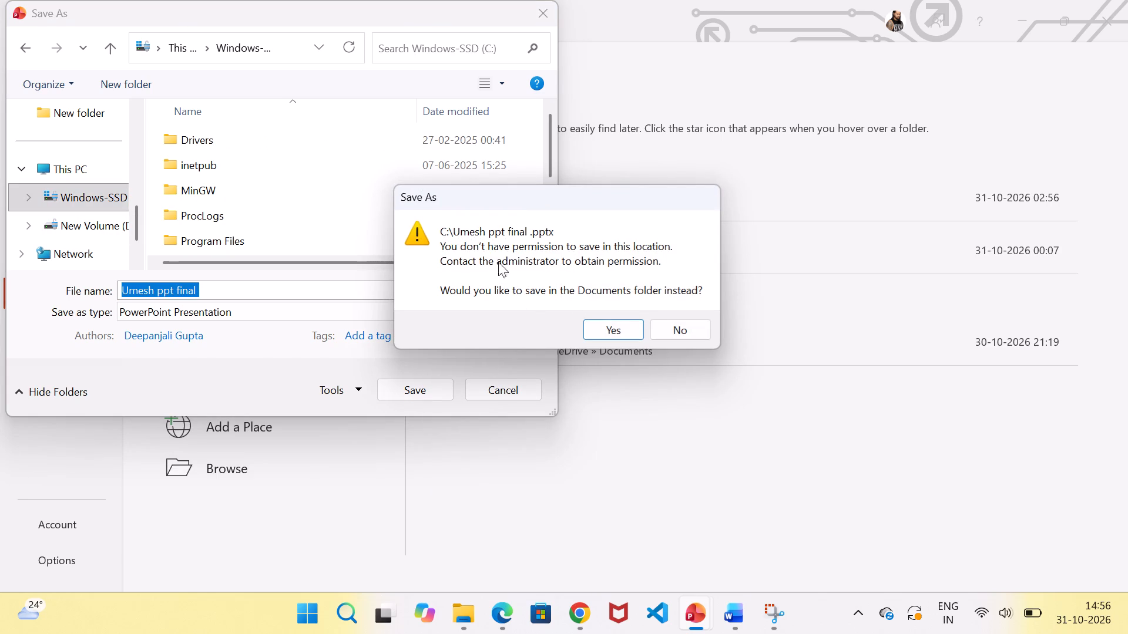
Accept the Documents folder as the alternative location and save the Umesh ppt final copy there.
{"action": "left_click", "coordinate": [610, 322]}
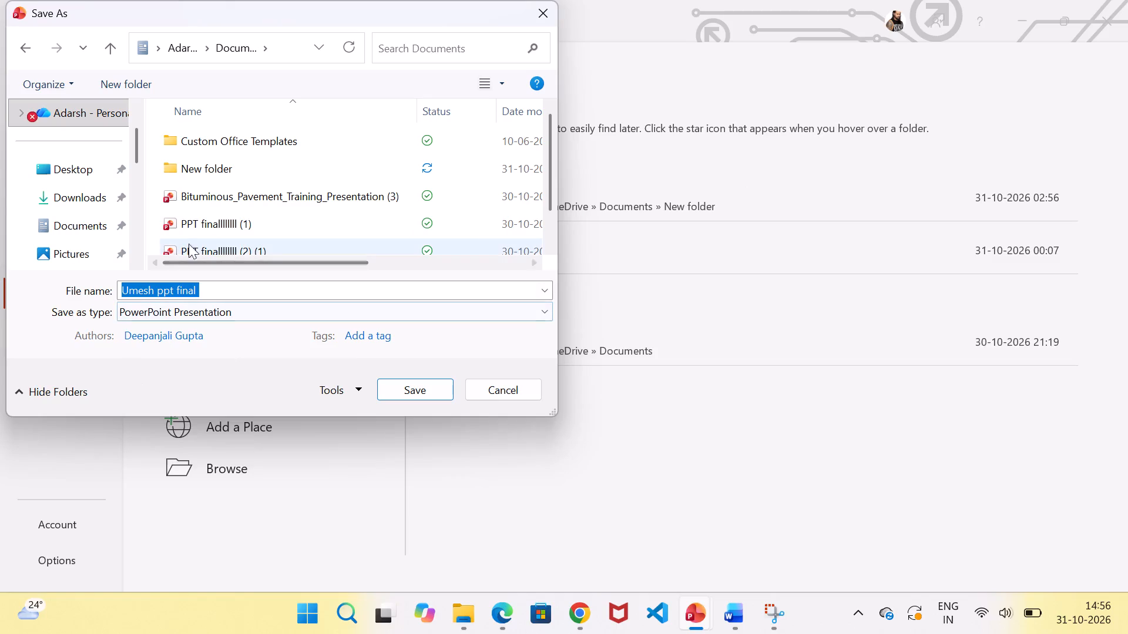
{"action": "left_click", "coordinate": [29, 190]}
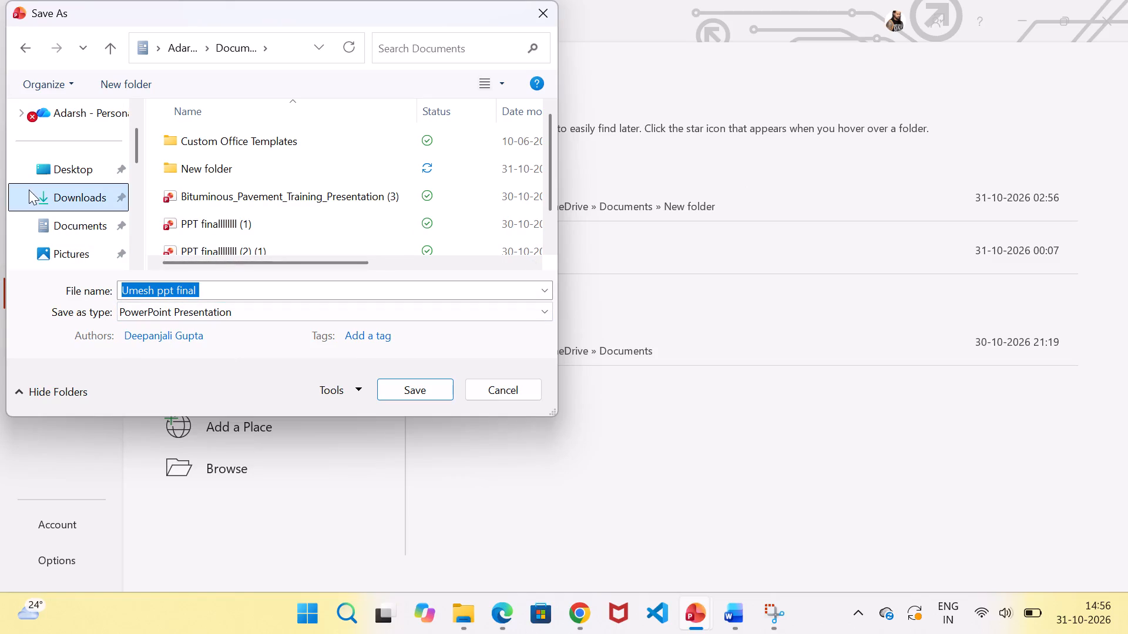
{"action": "left_click", "coordinate": [382, 394]}
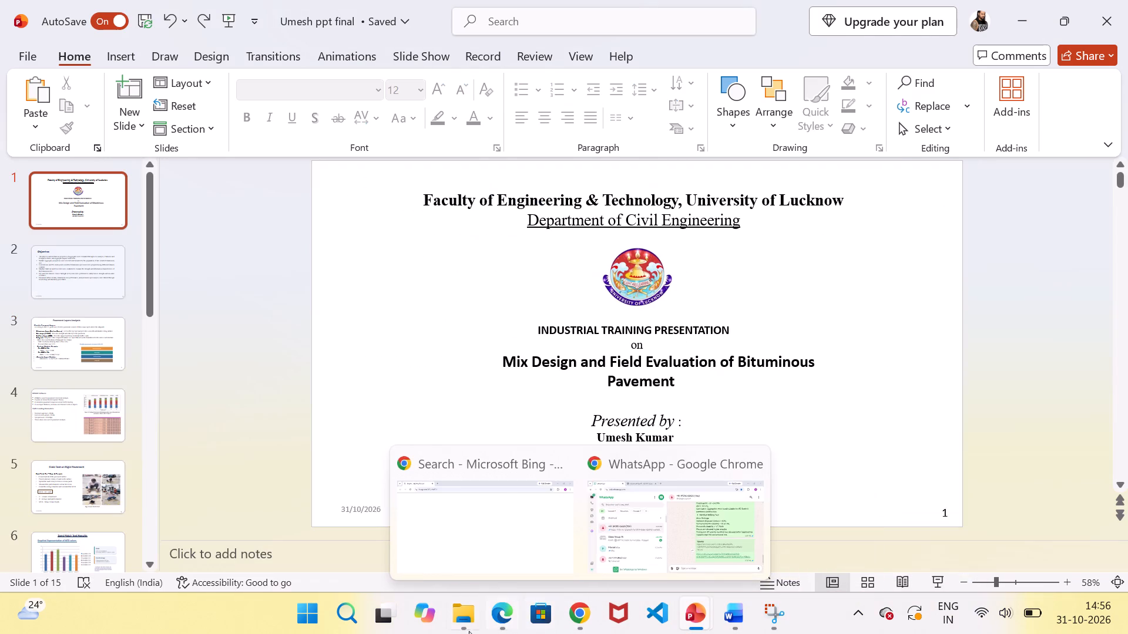
Switch to File Explorer and look through the Downloads folder for the saved copy of the presentation.
{"action": "left_click", "coordinate": [452, 633]}
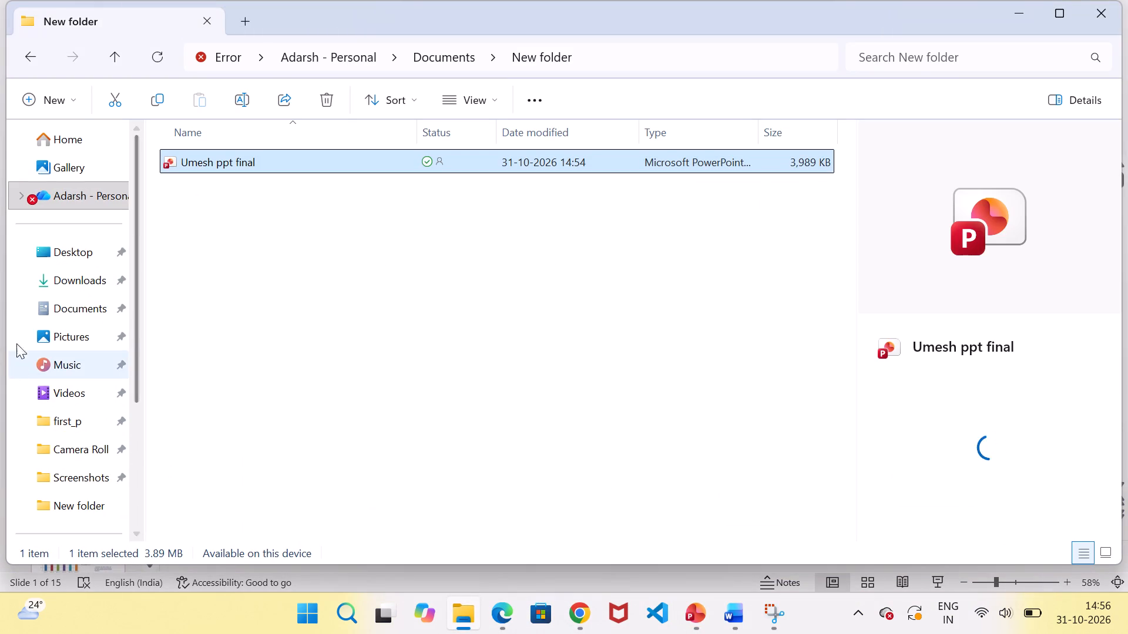
{"action": "left_click", "coordinate": [49, 277]}
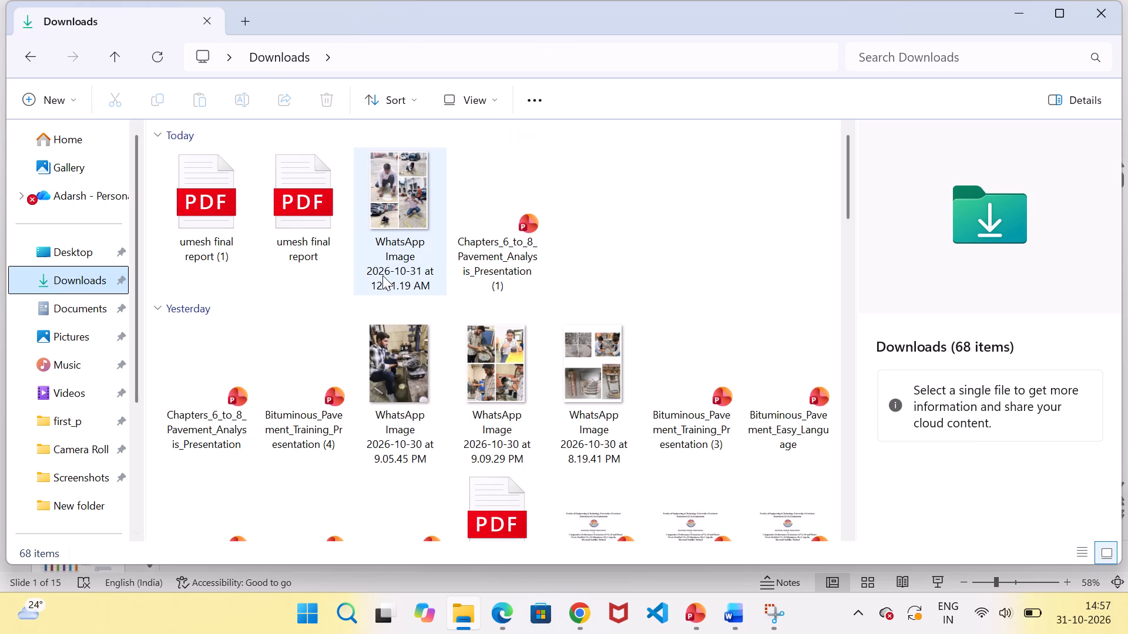
{"action": "scroll", "coordinate": [196, 243], "scroll_direction": "up", "scroll_amount": 1}
{"action": "scroll", "coordinate": [404, 395], "scroll_direction": "down", "scroll_amount": 14}
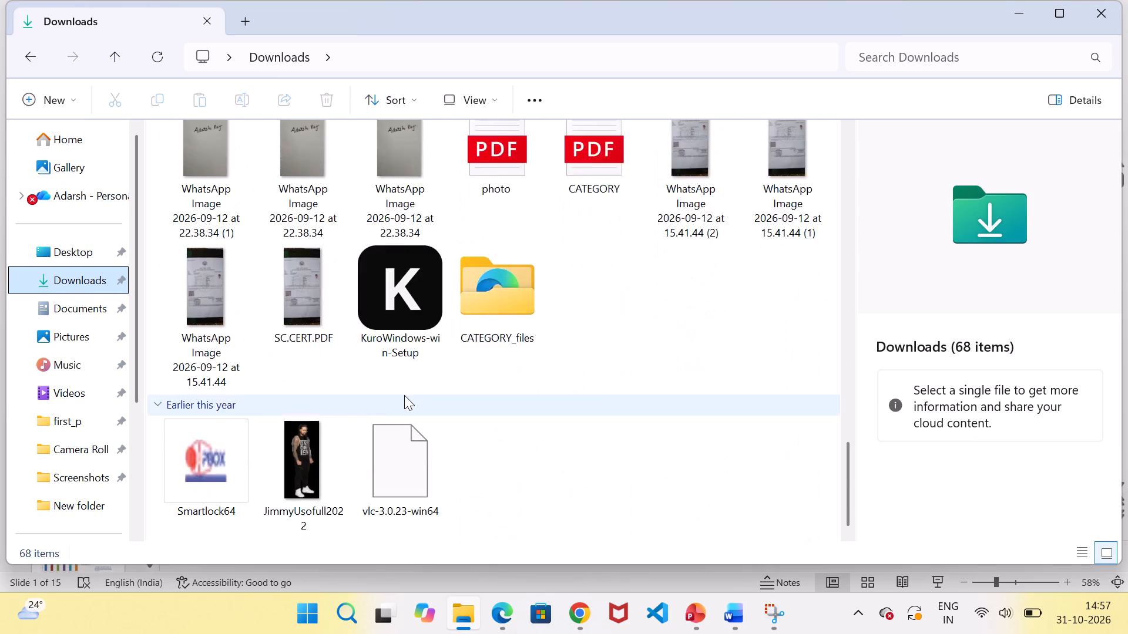
{"action": "scroll", "coordinate": [404, 395], "scroll_direction": "down", "scroll_amount": 7}
{"action": "scroll", "coordinate": [404, 395], "scroll_direction": "up", "scroll_amount": 6}
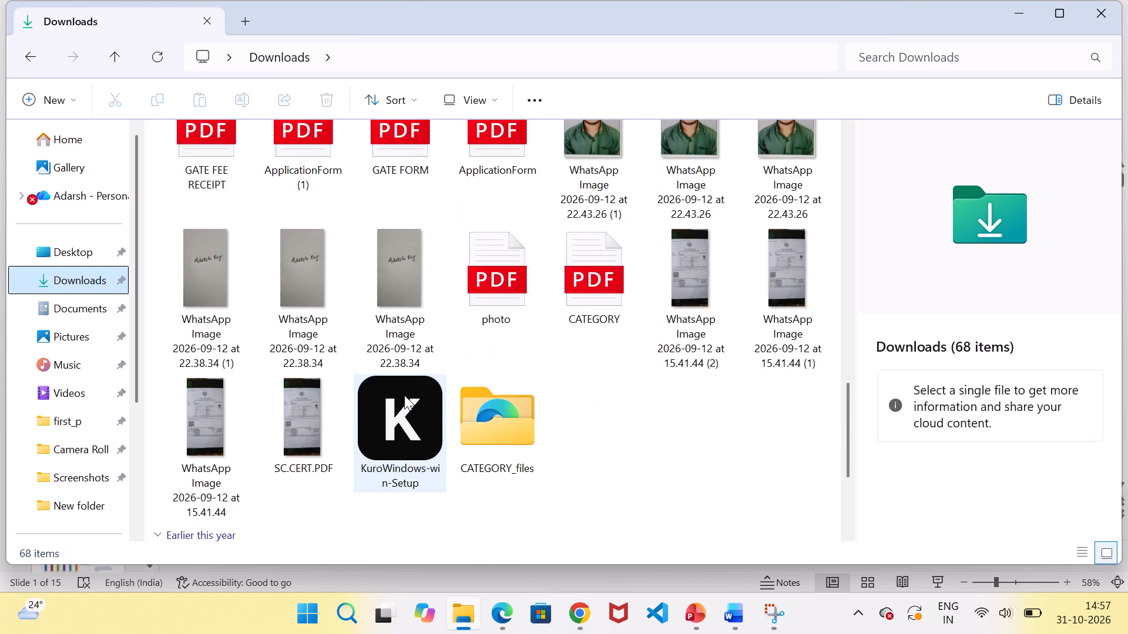
{"action": "scroll", "coordinate": [404, 395], "scroll_direction": "up", "scroll_amount": 12}
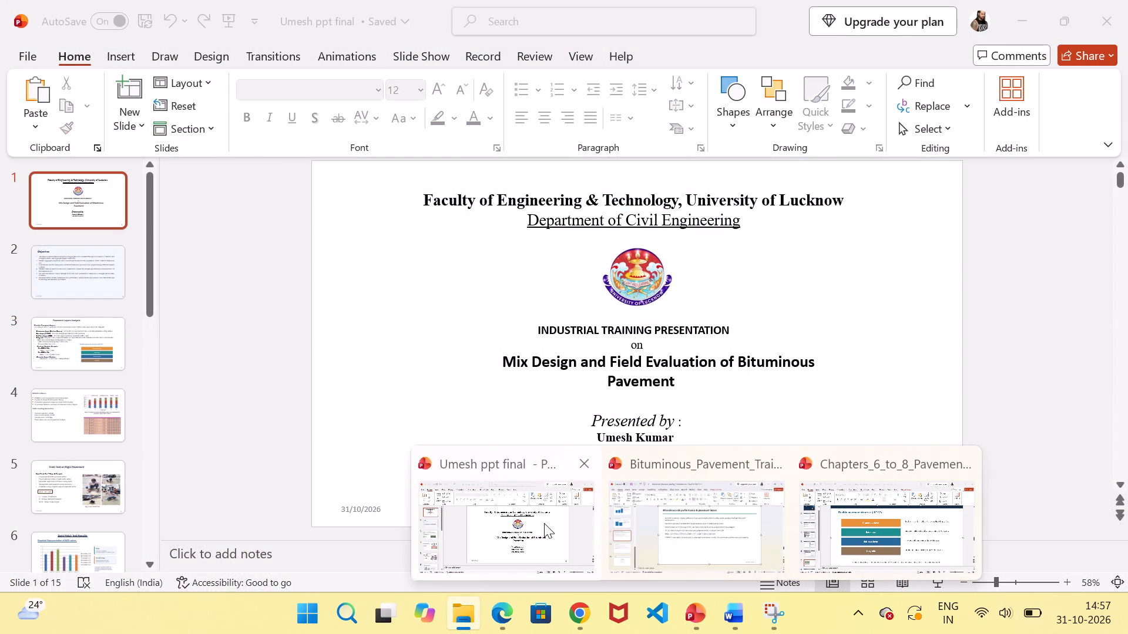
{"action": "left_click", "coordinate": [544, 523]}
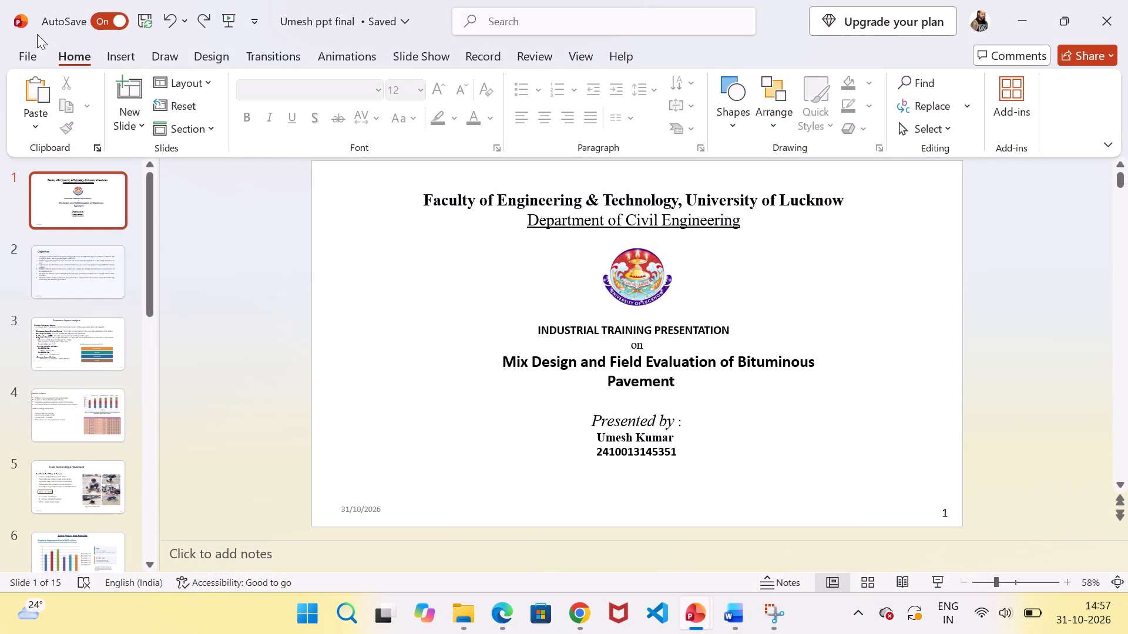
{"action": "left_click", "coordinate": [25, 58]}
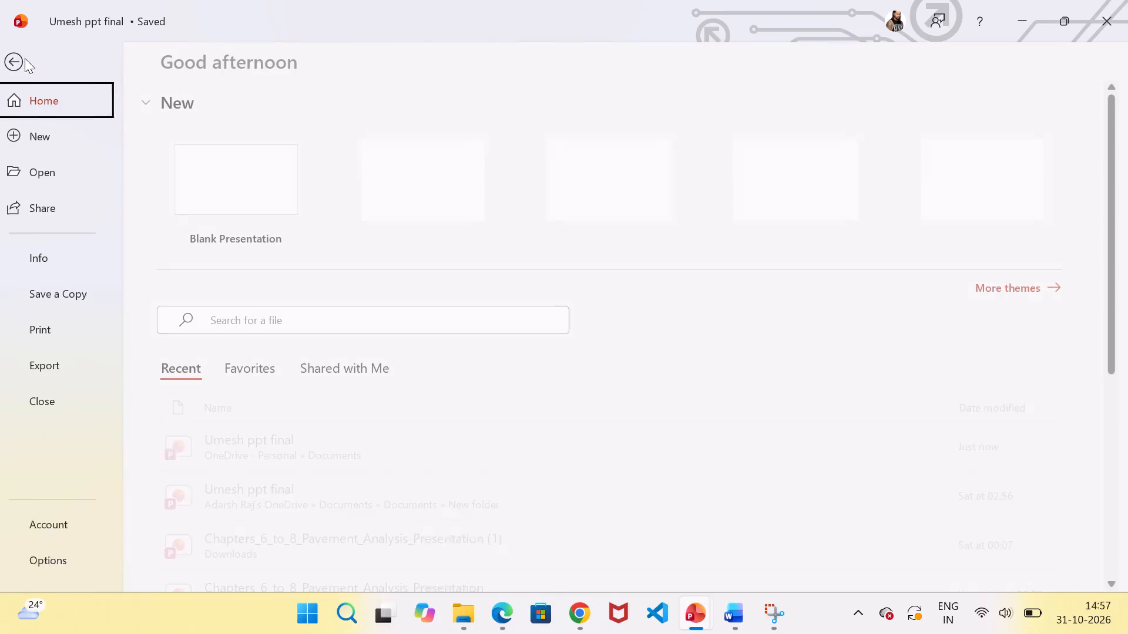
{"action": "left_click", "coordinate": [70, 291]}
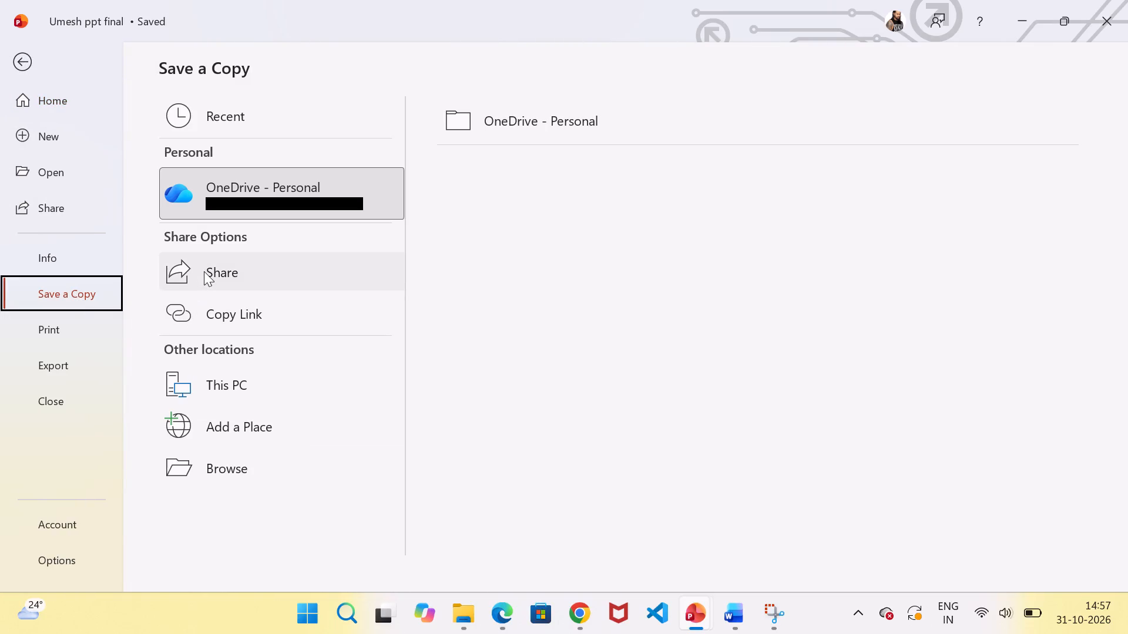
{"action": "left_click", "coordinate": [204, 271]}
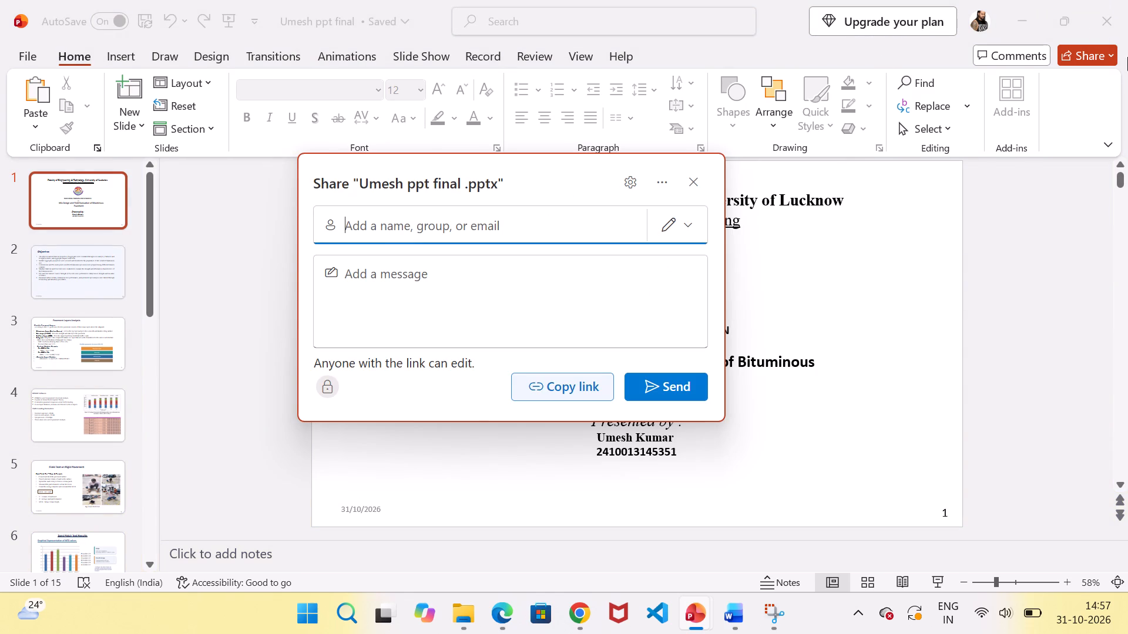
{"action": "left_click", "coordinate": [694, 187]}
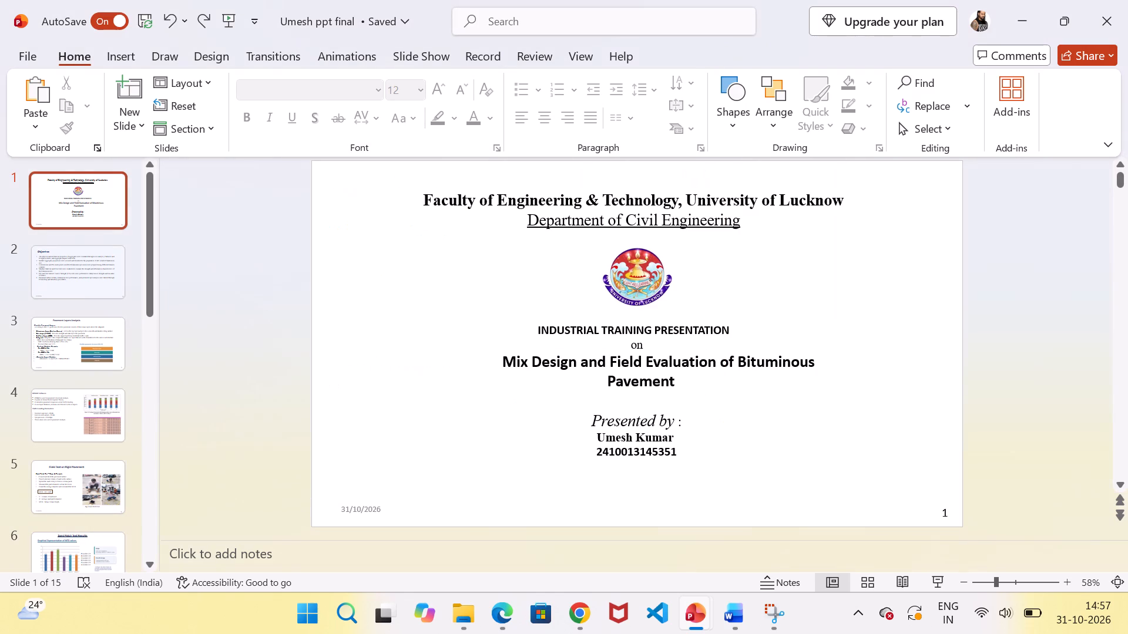
Save a copy of the presentation as Umesh ppt final in the Desktop folder.
{"action": "left_click", "coordinate": [18, 58]}
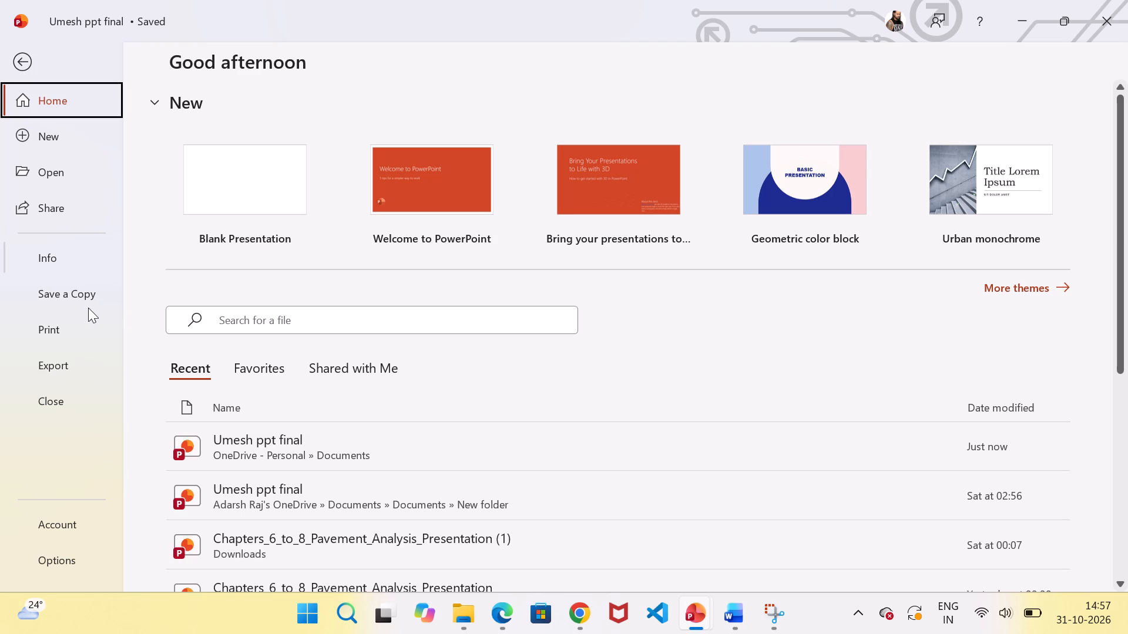
{"action": "left_click", "coordinate": [58, 335]}
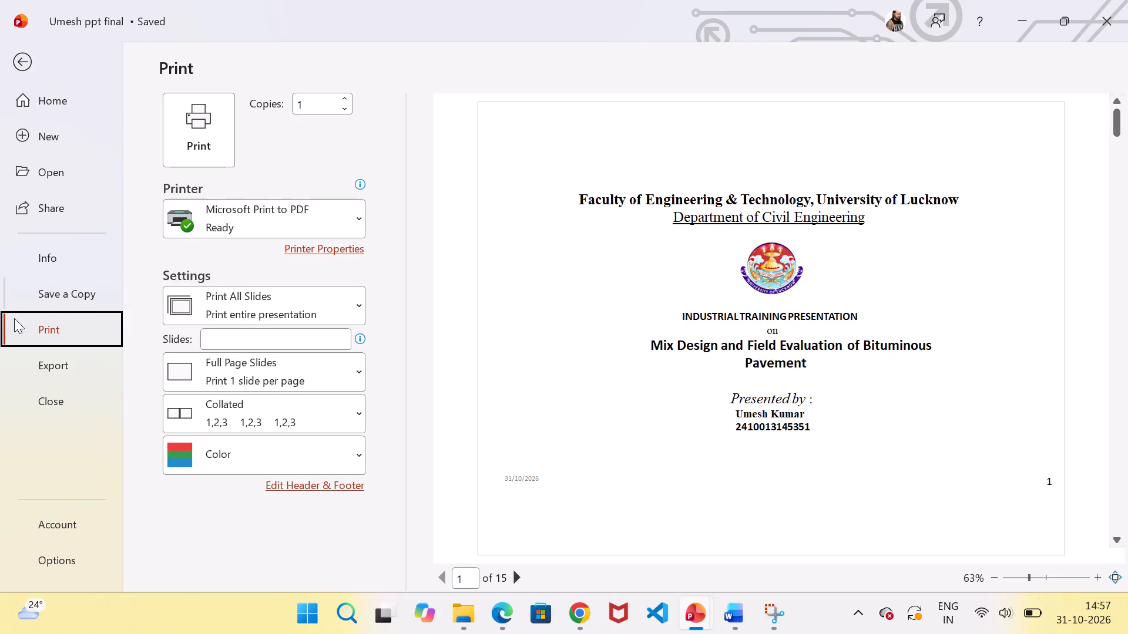
{"action": "left_click", "coordinate": [25, 296]}
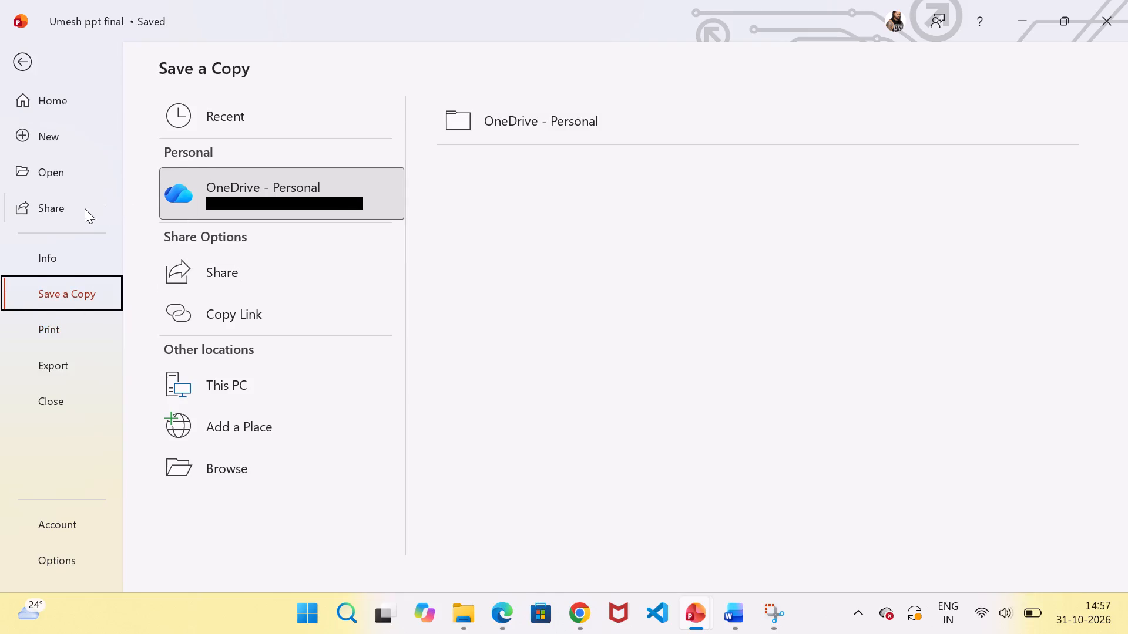
{"action": "left_click", "coordinate": [216, 366]}
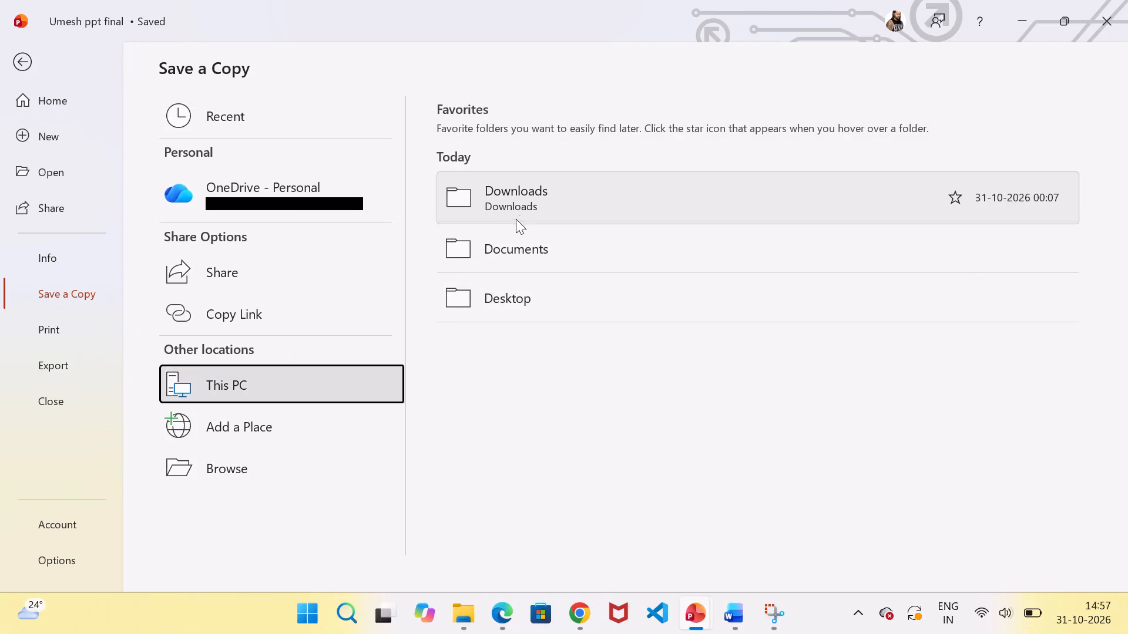
{"action": "left_click", "coordinate": [522, 214]}
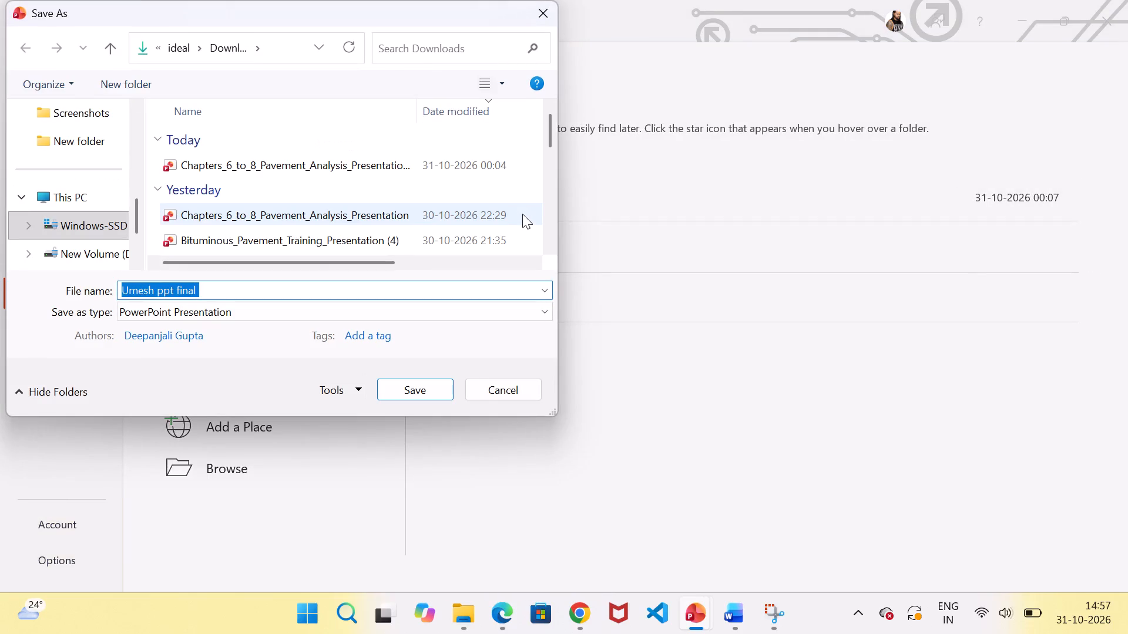
{"action": "scroll", "coordinate": [115, 227], "scroll_direction": "down", "scroll_amount": 2}
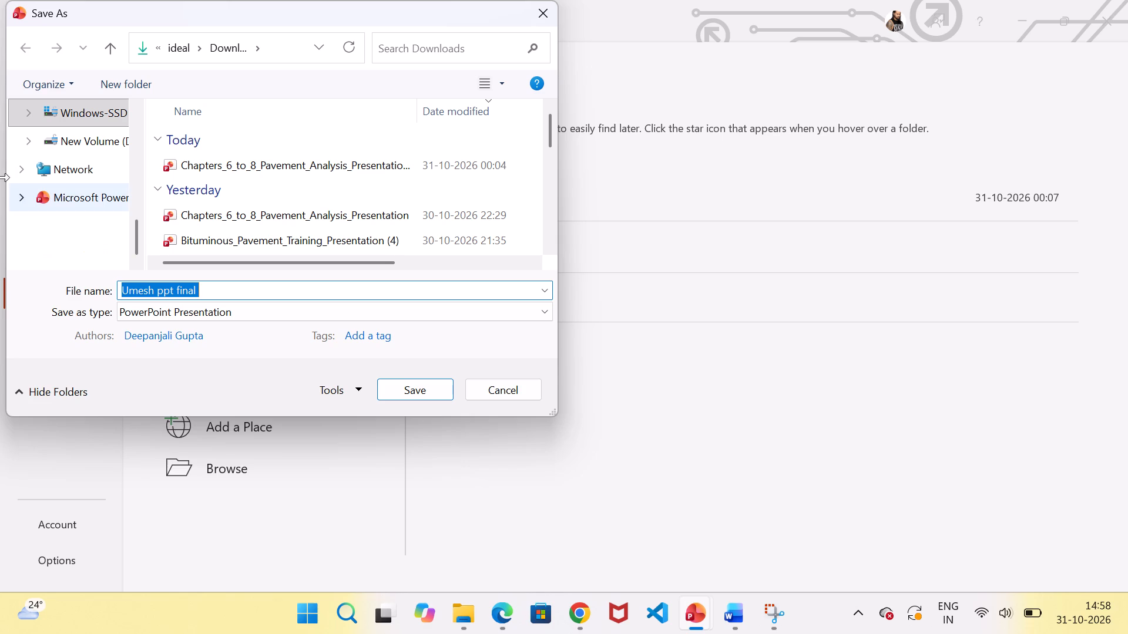
{"action": "left_click", "coordinate": [91, 146]}
{"action": "scroll", "coordinate": [91, 146], "scroll_direction": "up", "scroll_amount": 2}
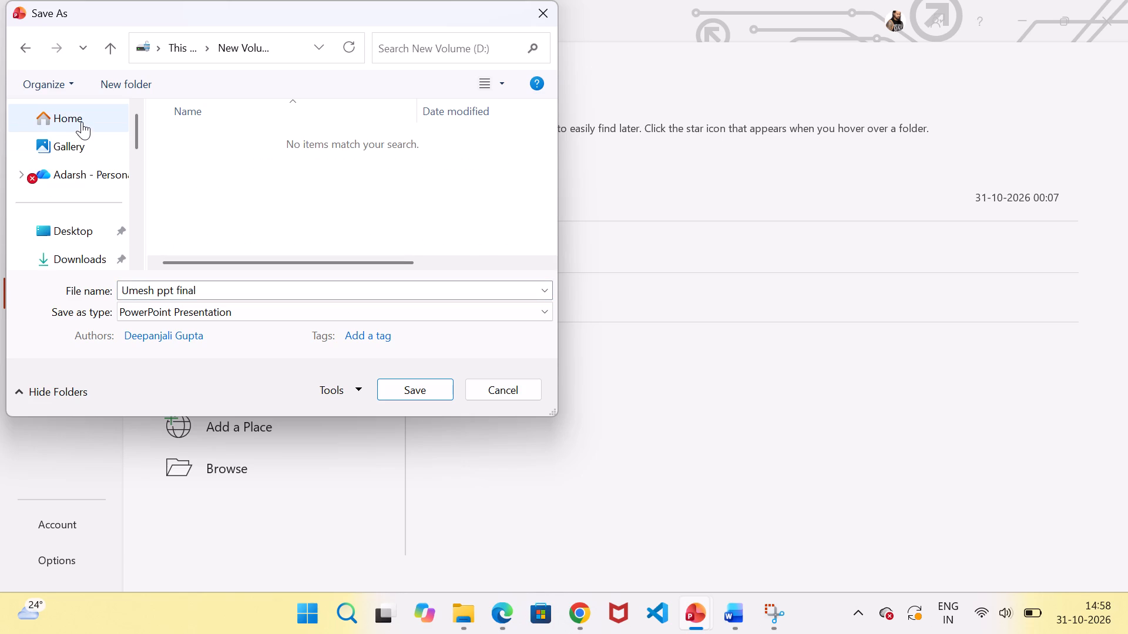
{"action": "left_click", "coordinate": [82, 122]}
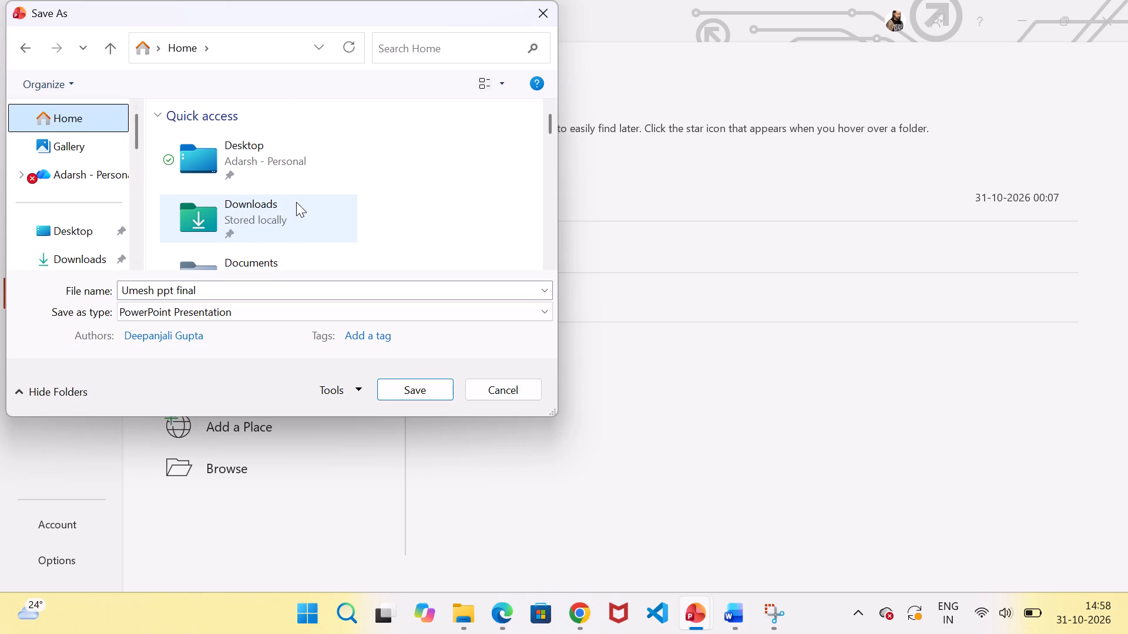
{"action": "left_click", "coordinate": [295, 205]}
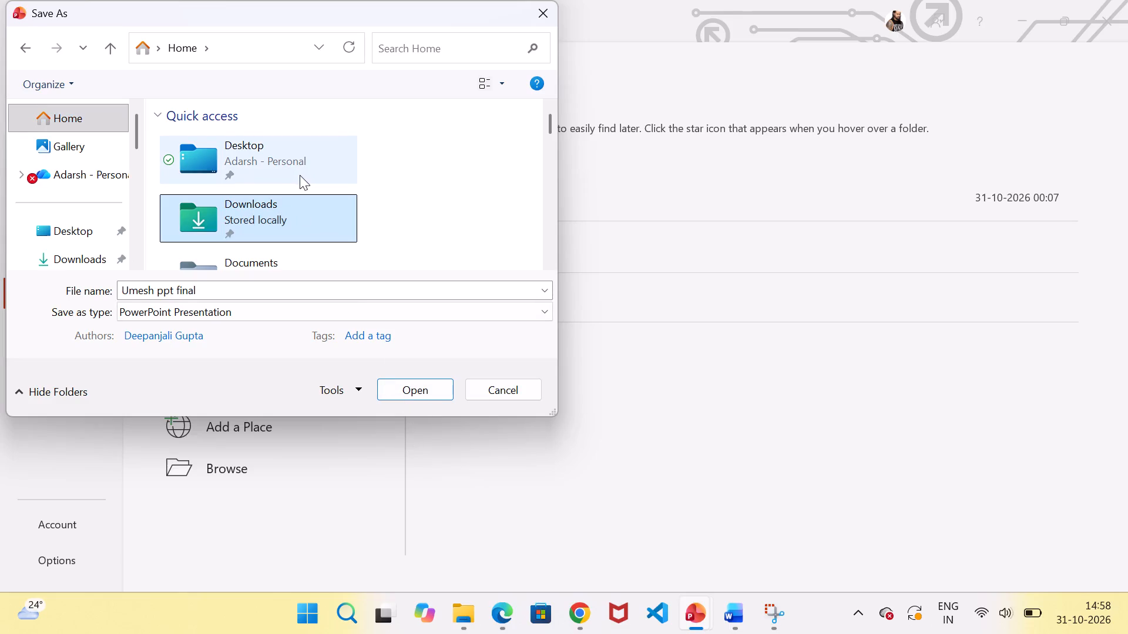
{"action": "left_click", "coordinate": [300, 175]}
{"action": "left_click", "coordinate": [407, 389]}
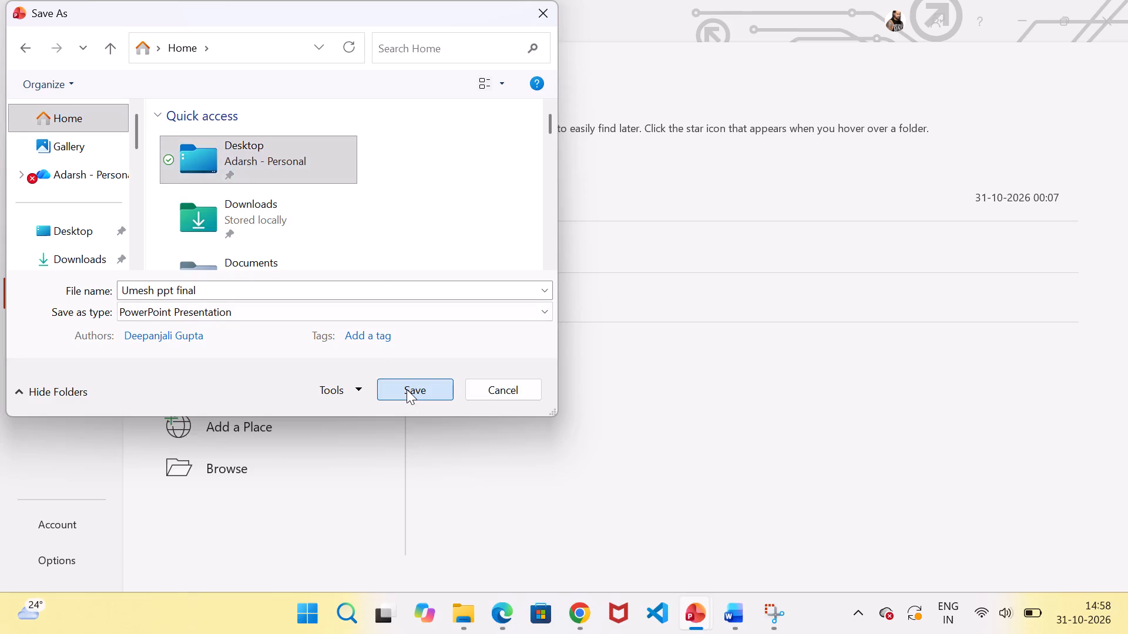
{"action": "left_click", "coordinate": [407, 389]}
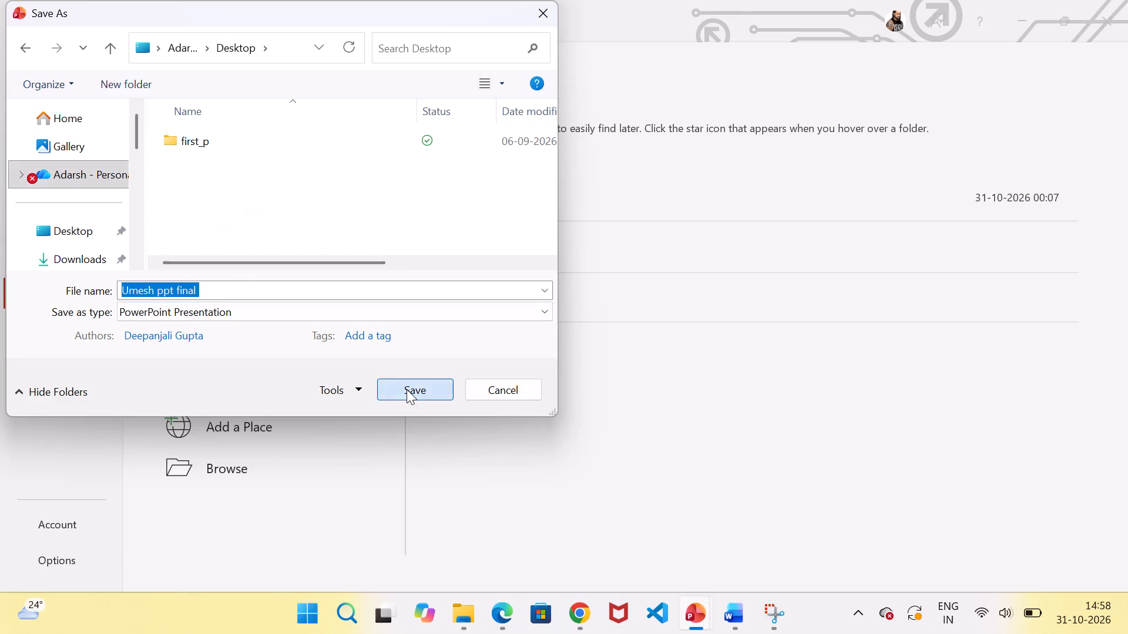
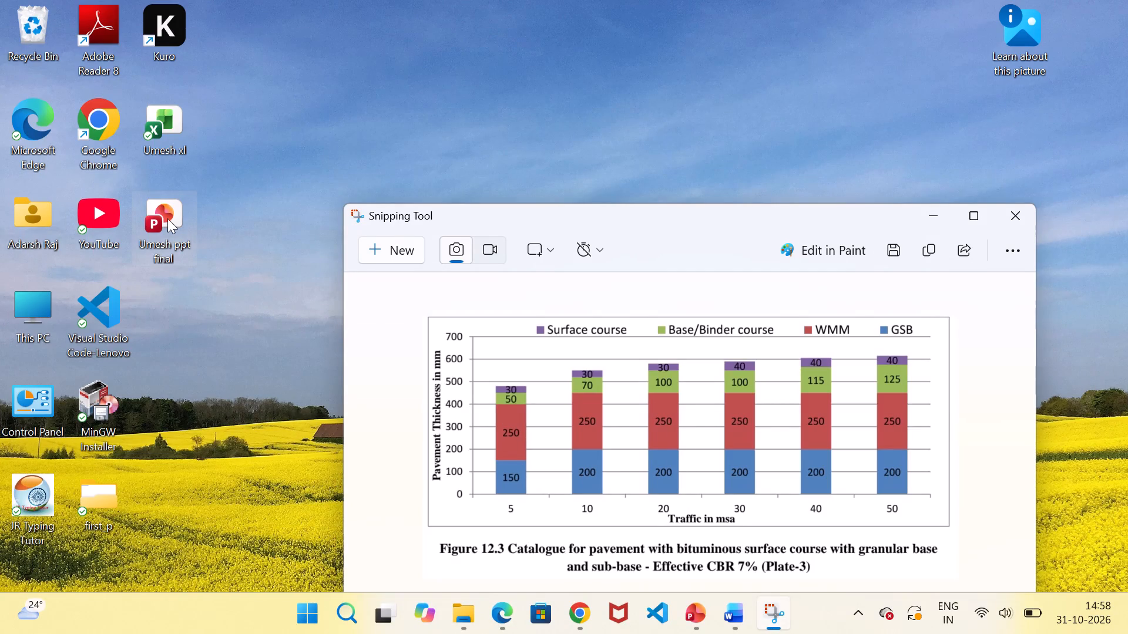
Share the Umesh ppt final file from the desktop through OneDrive by creating a link that lets anyone with it edit.
{"action": "right_click", "coordinate": [167, 218]}
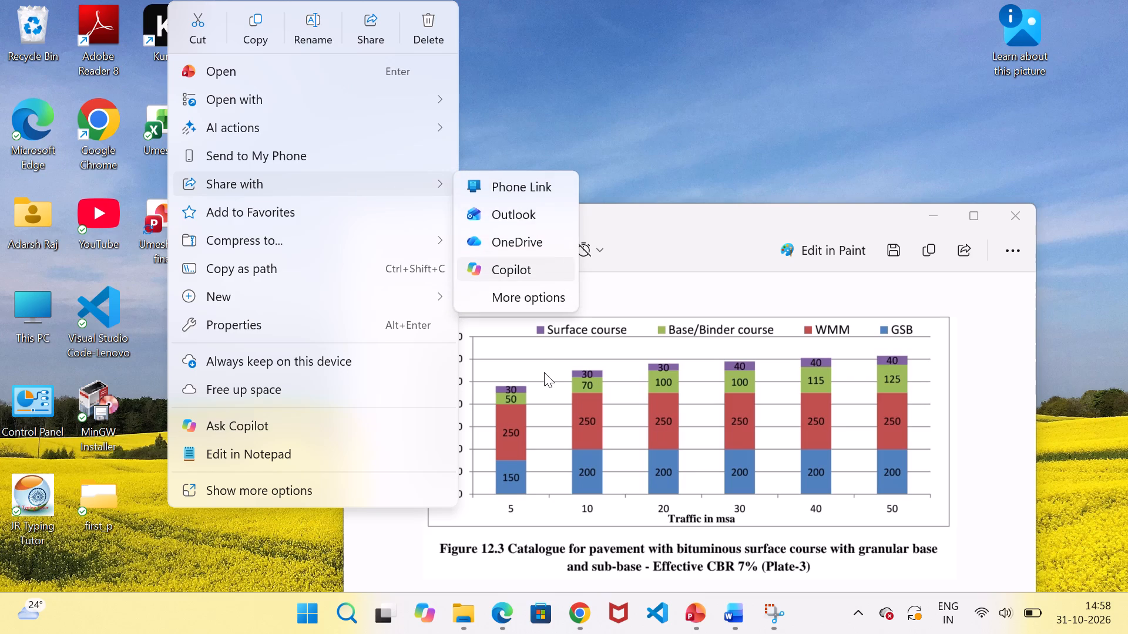
{"action": "left_click", "coordinate": [535, 305]}
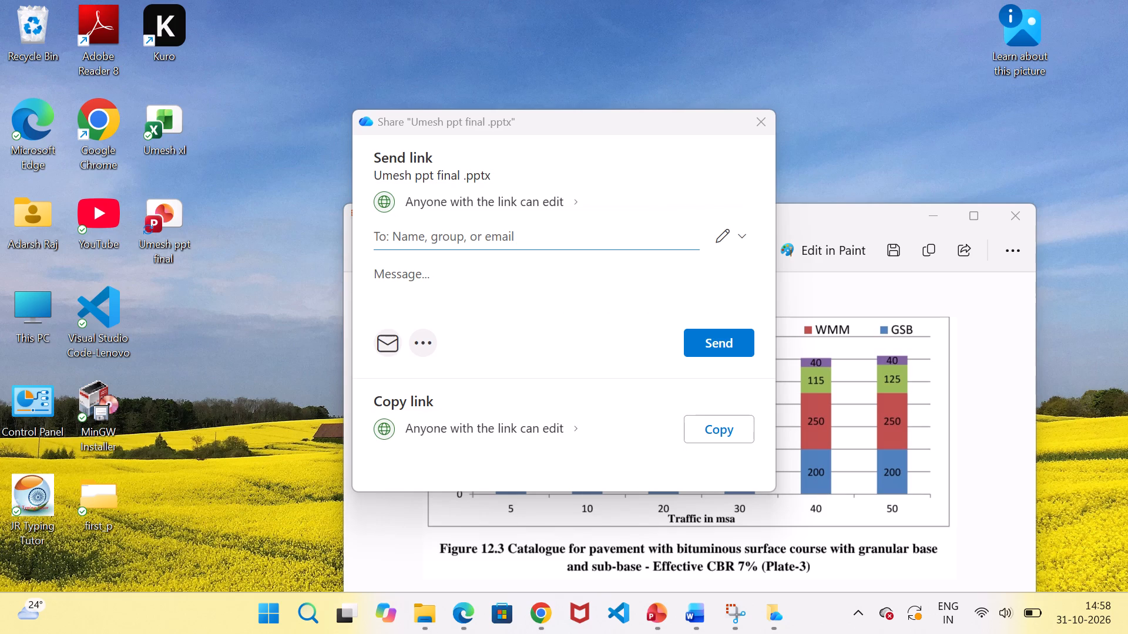
{"action": "left_click", "coordinate": [426, 343]}
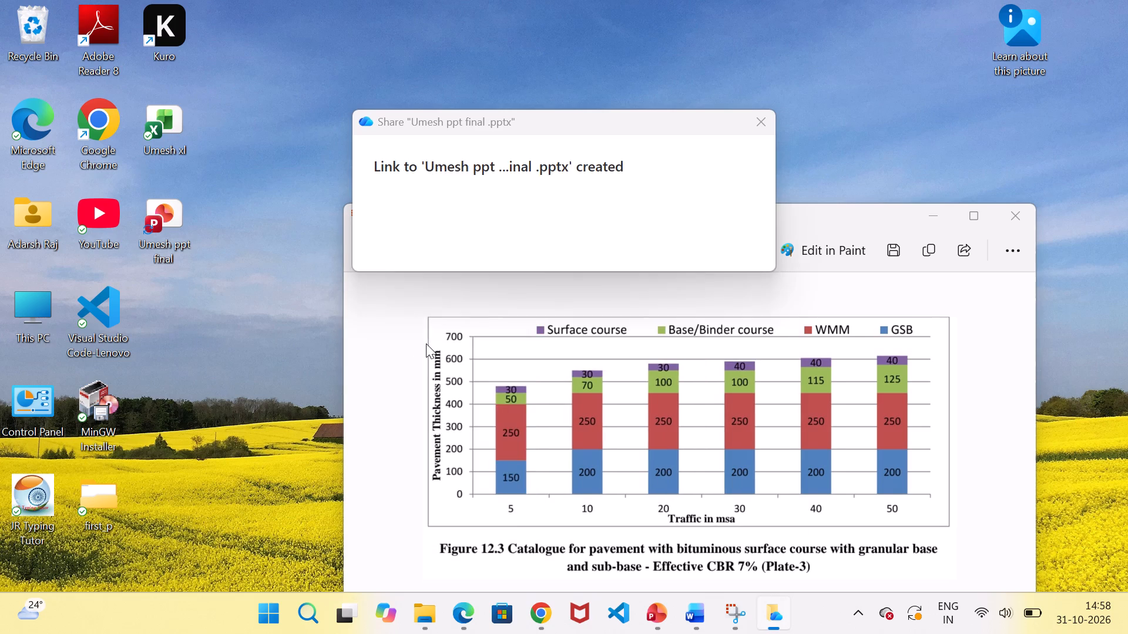
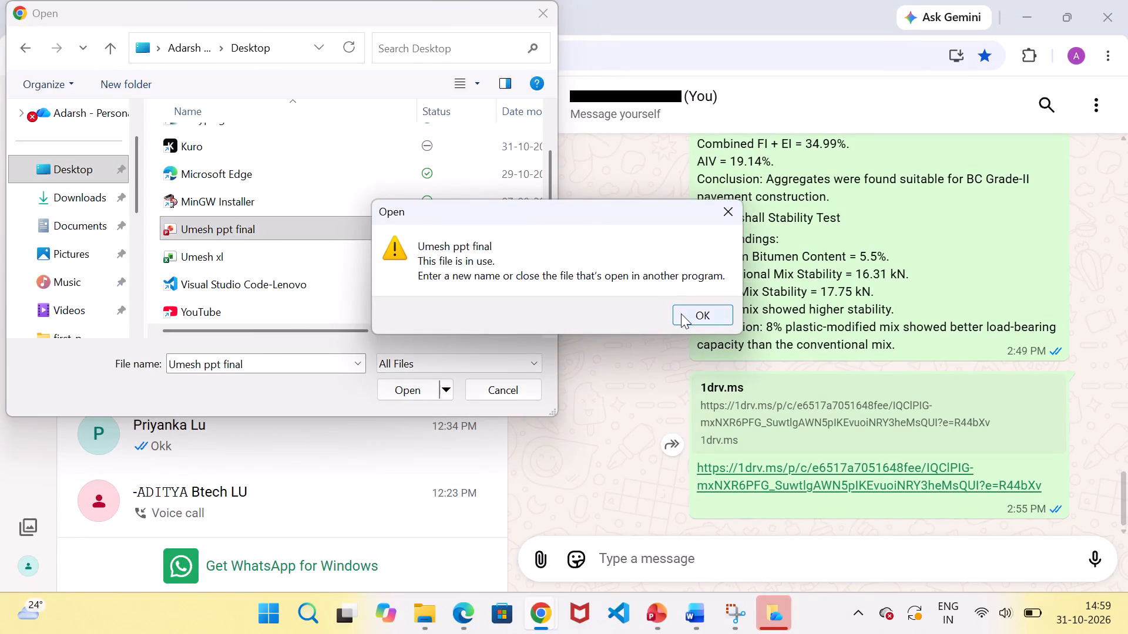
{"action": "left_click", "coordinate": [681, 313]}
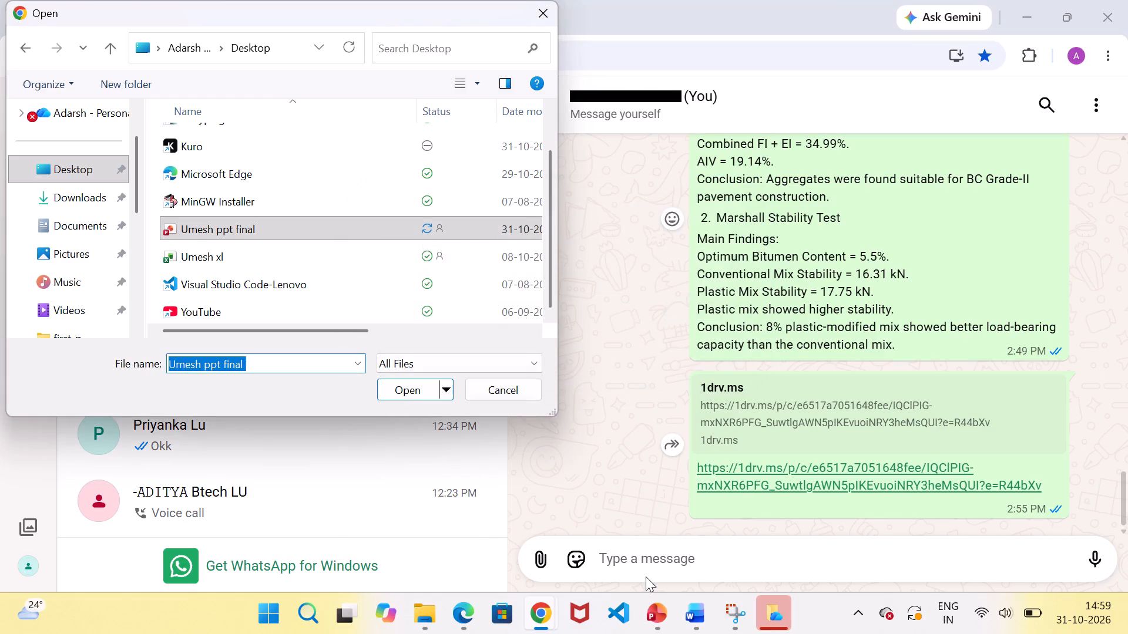
Switch to PowerPoint to reach the open Umesh ppt final presentation.
{"action": "left_click", "coordinate": [660, 608]}
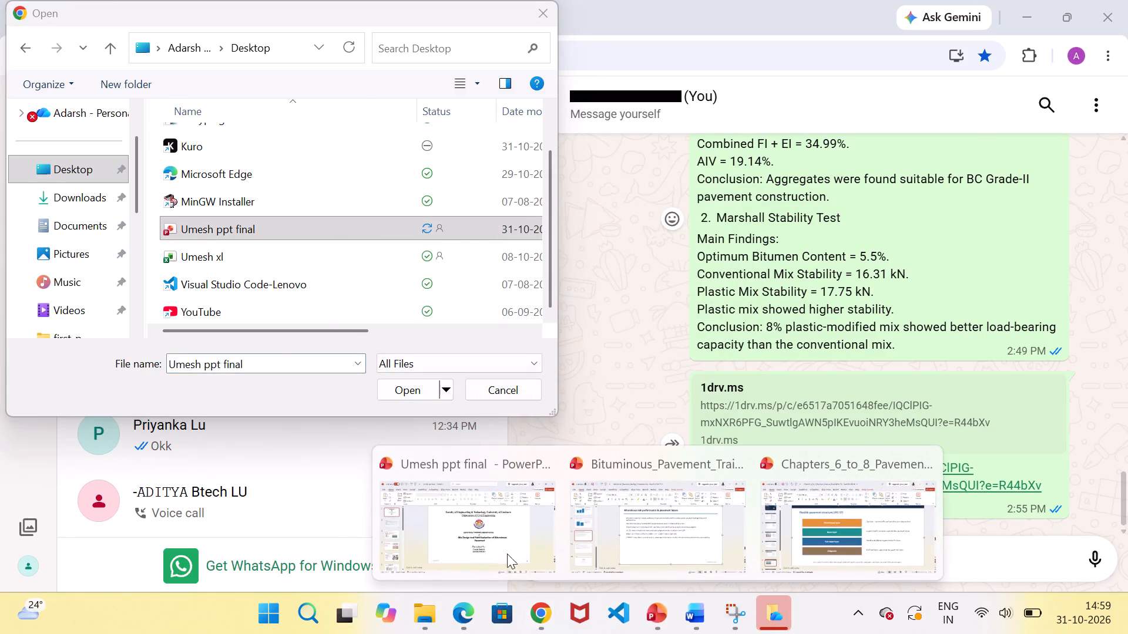
Switch to the Umesh ppt final presentation in PowerPoint and check its export options and the available printers.
{"action": "left_click", "coordinate": [493, 524]}
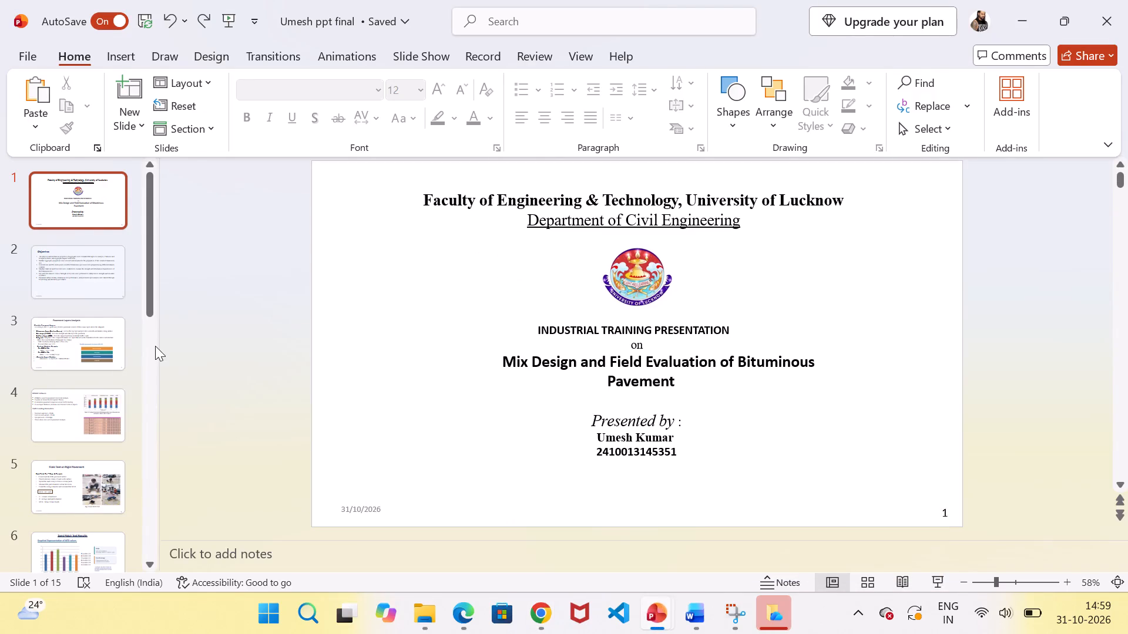
{"action": "left_click", "coordinate": [21, 53]}
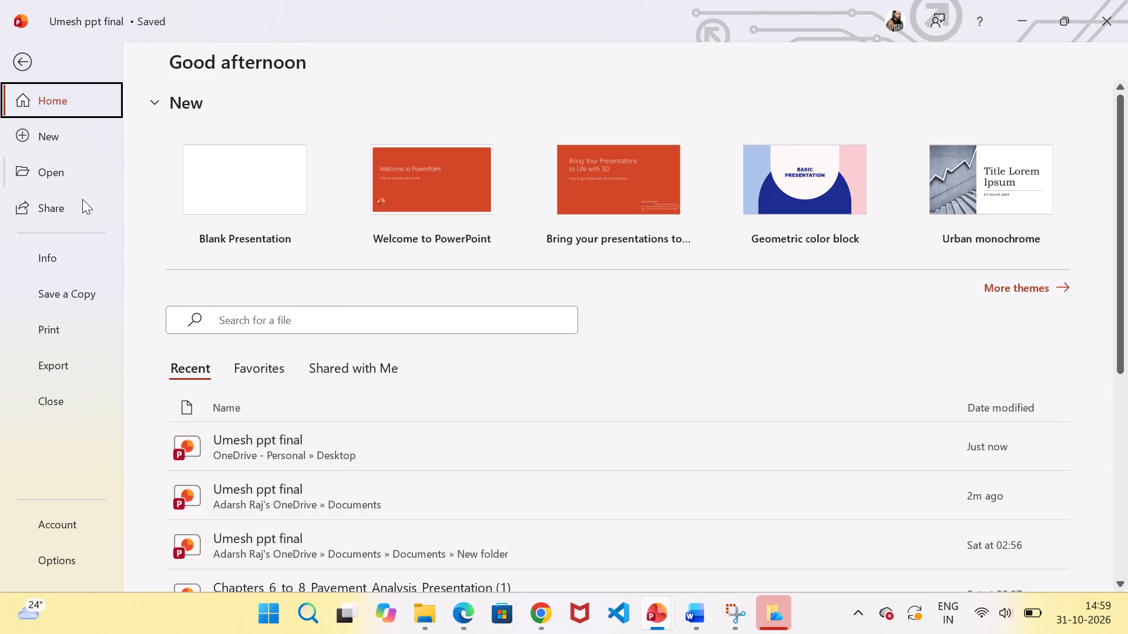
{"action": "left_click", "coordinate": [51, 373]}
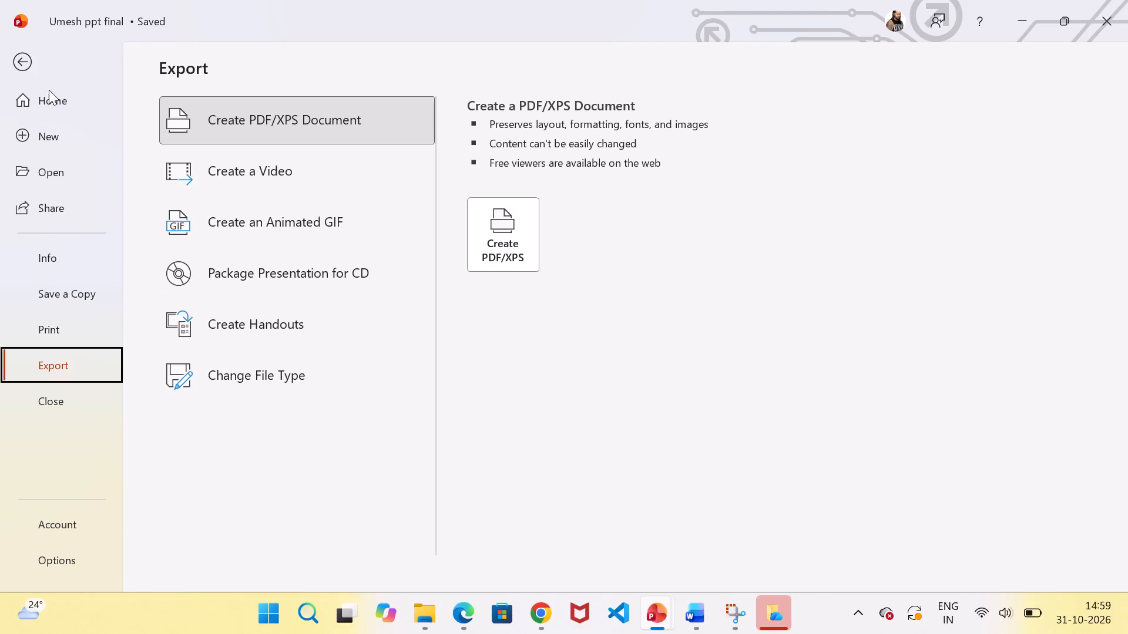
{"action": "left_click", "coordinate": [59, 329]}
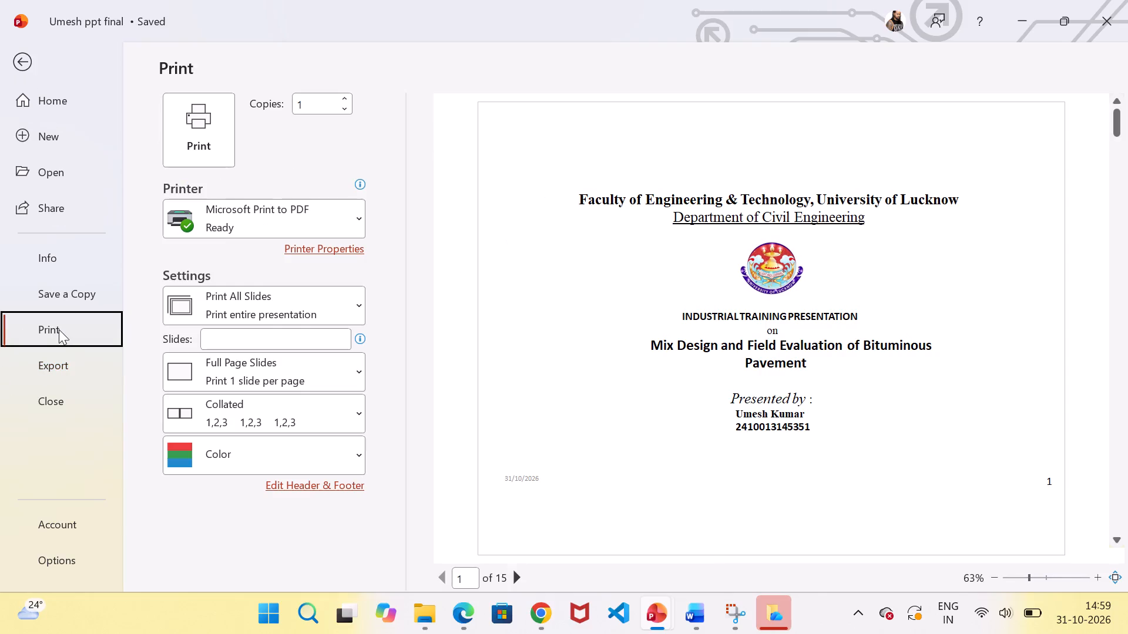
{"action": "left_click", "coordinate": [337, 207]}
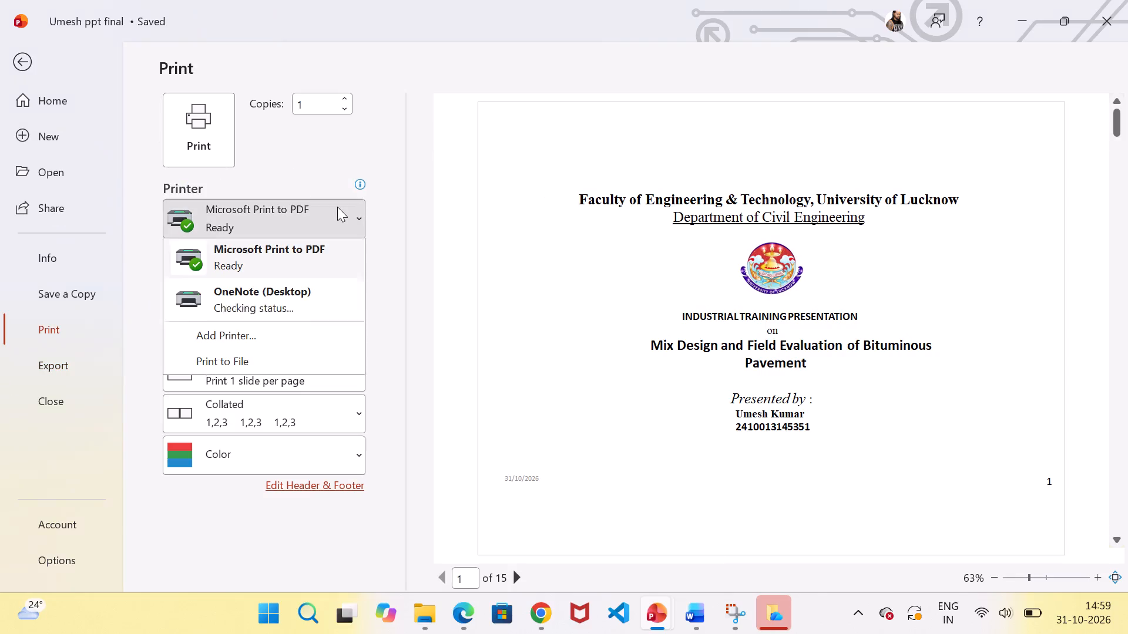
{"action": "left_click", "coordinate": [337, 207]}
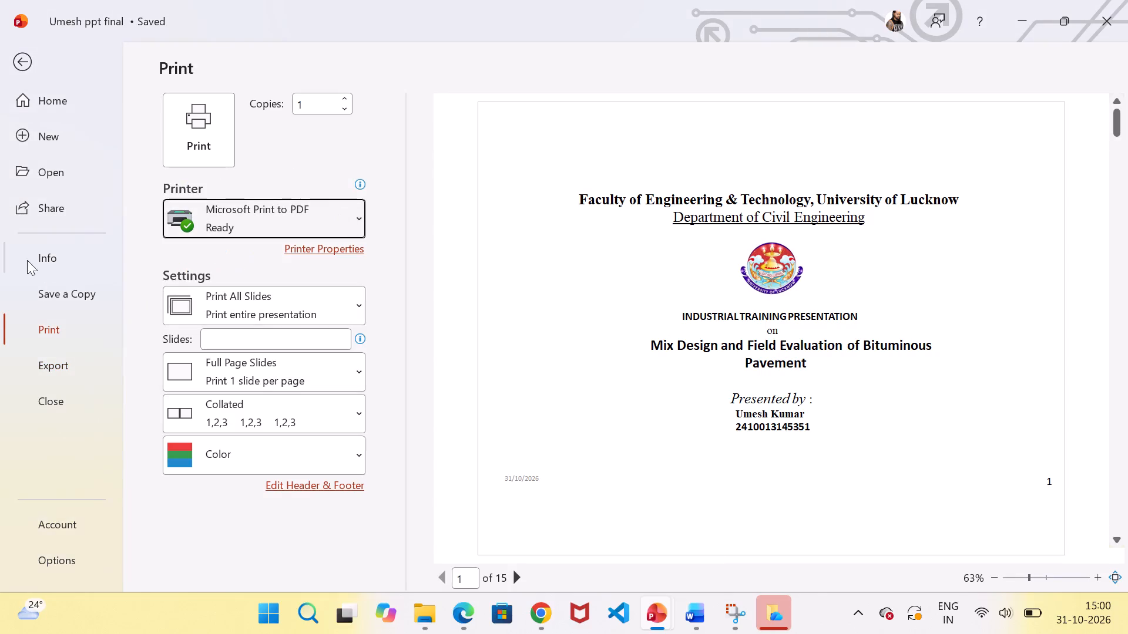
Save a copy of the presentation as Umesh ppt final, in PowerPoint Presentation format, in the Downloads folder.
{"action": "left_click", "coordinate": [52, 286]}
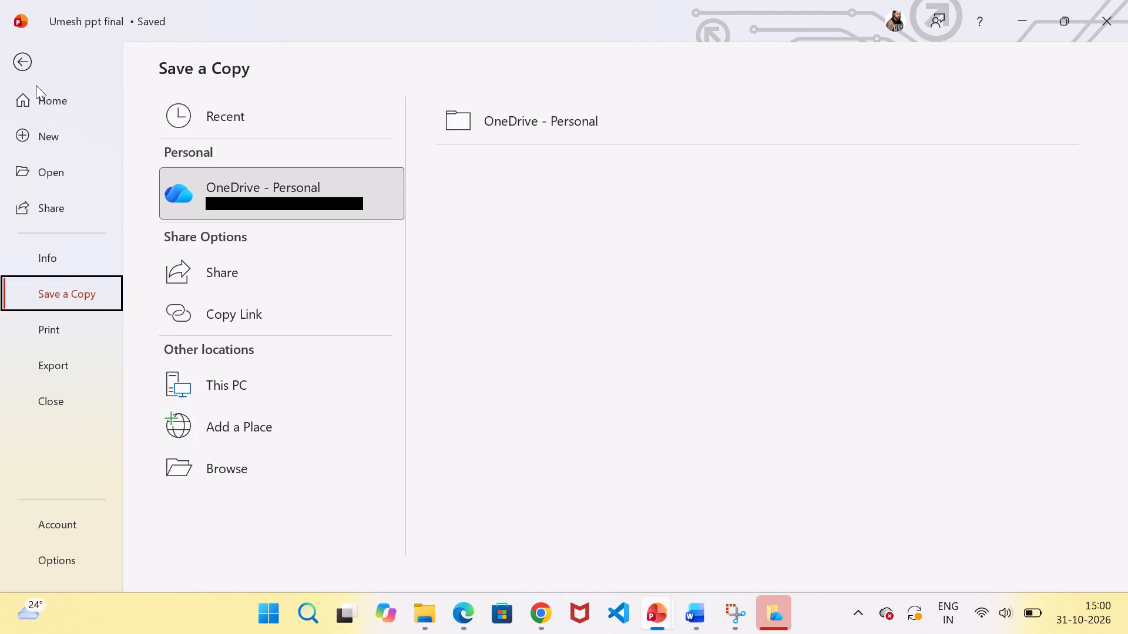
{"action": "left_click", "coordinate": [80, 298]}
{"action": "left_click", "coordinate": [80, 298]}
{"action": "left_click", "coordinate": [323, 199]}
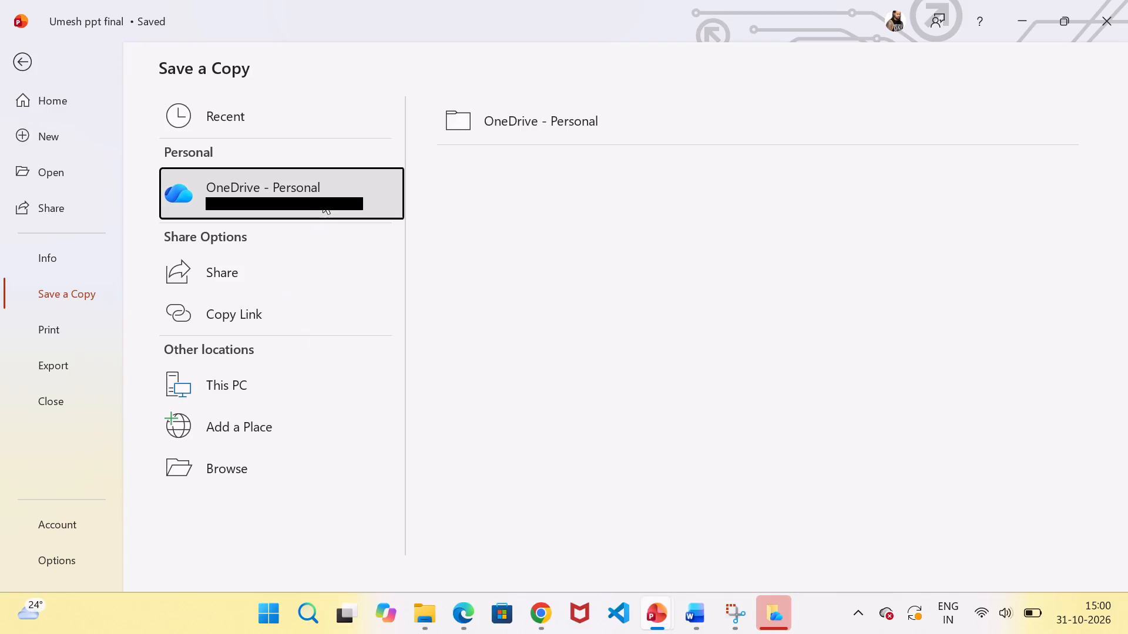
{"action": "left_click", "coordinate": [257, 473]}
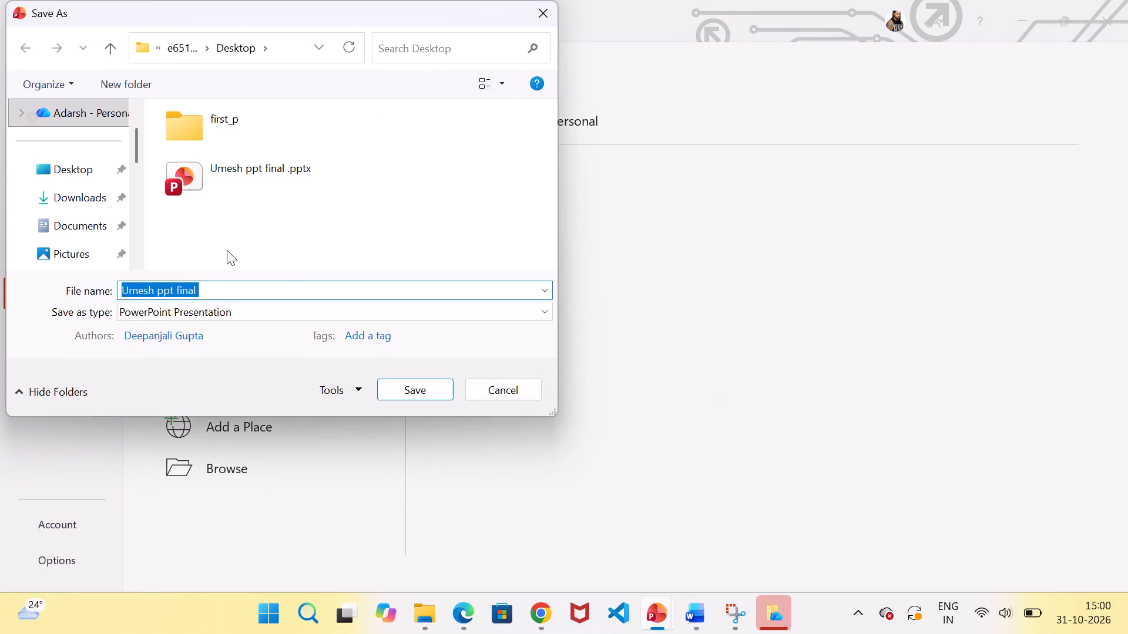
{"action": "left_click", "coordinate": [94, 180]}
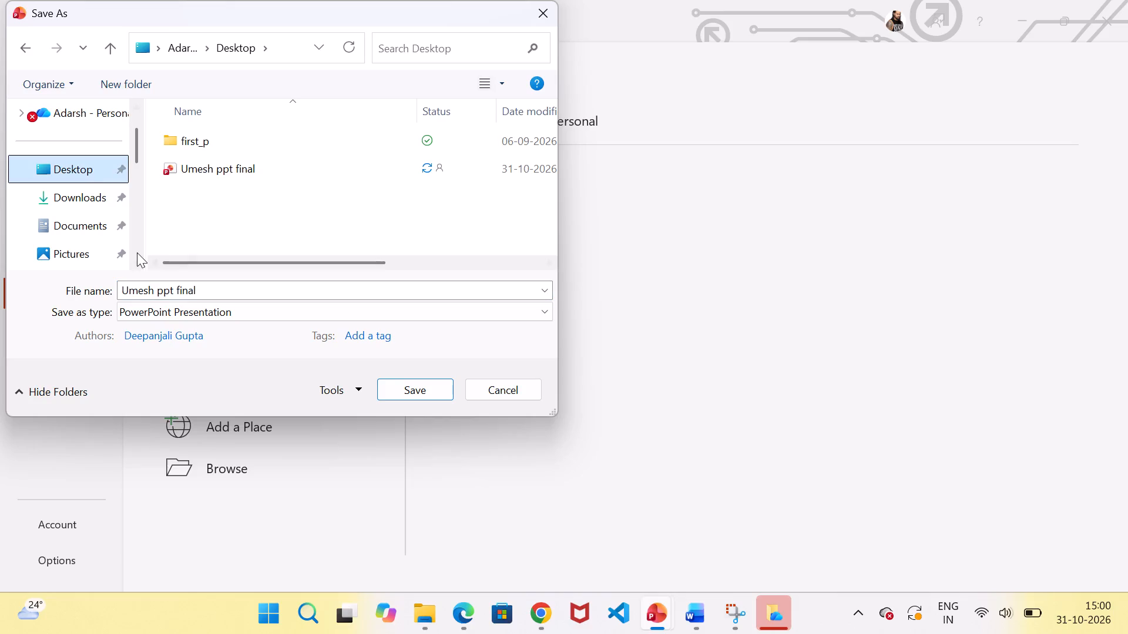
{"action": "left_click", "coordinate": [98, 198]}
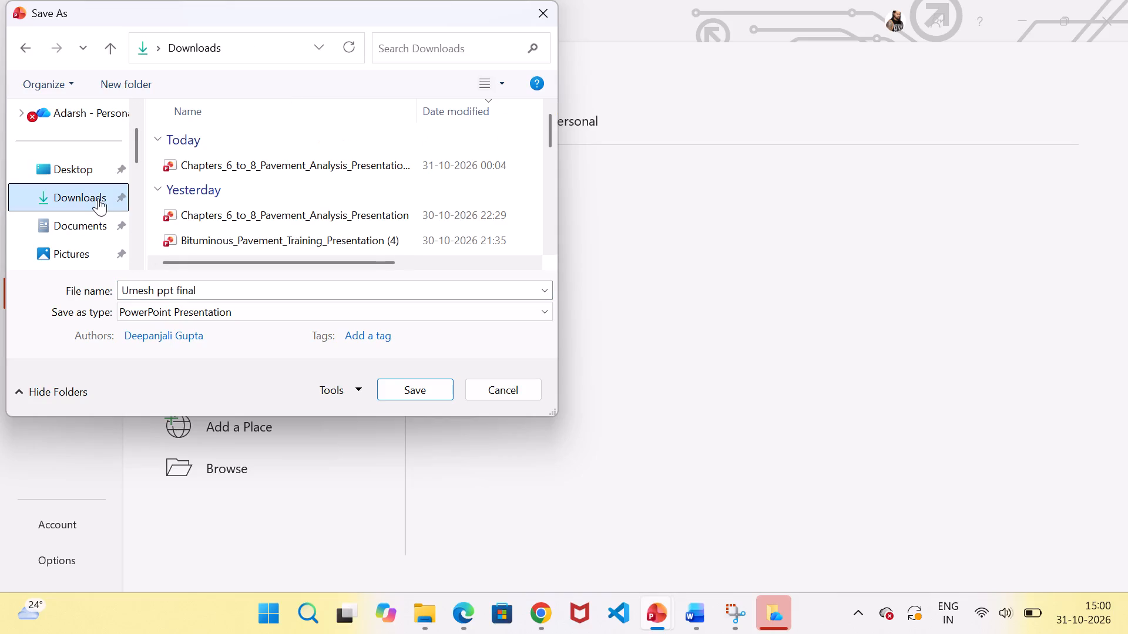
{"action": "left_click", "coordinate": [417, 379]}
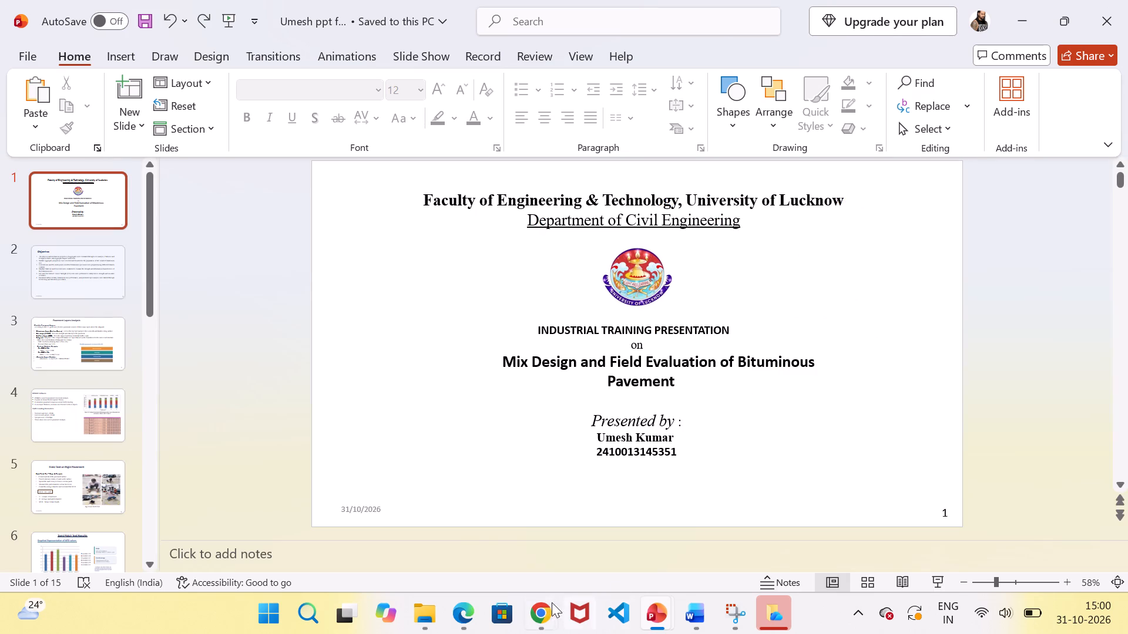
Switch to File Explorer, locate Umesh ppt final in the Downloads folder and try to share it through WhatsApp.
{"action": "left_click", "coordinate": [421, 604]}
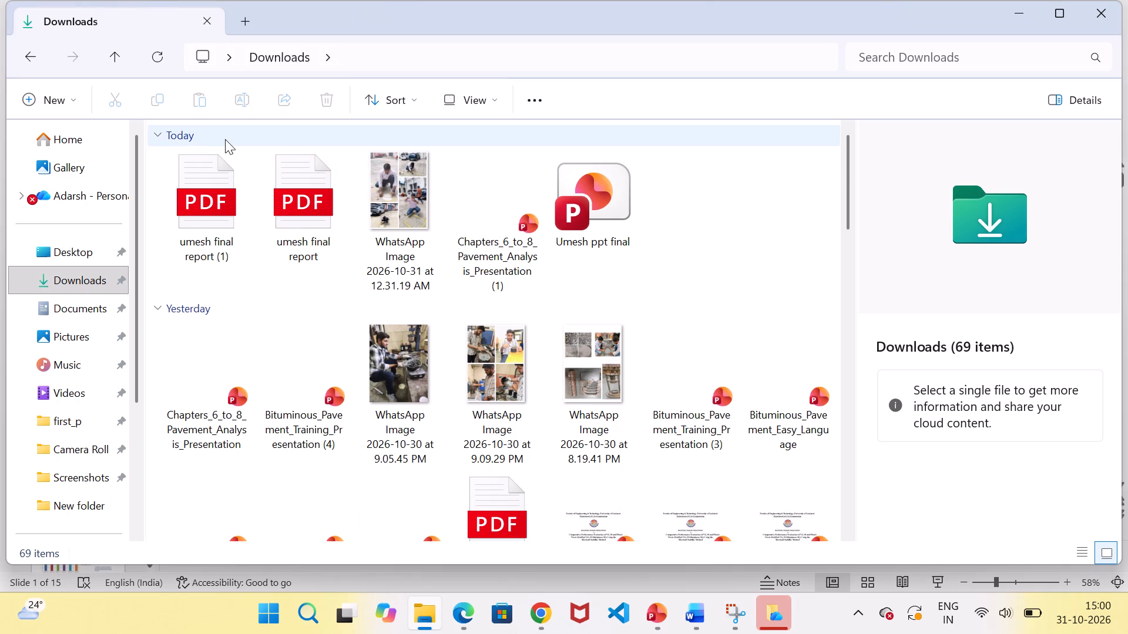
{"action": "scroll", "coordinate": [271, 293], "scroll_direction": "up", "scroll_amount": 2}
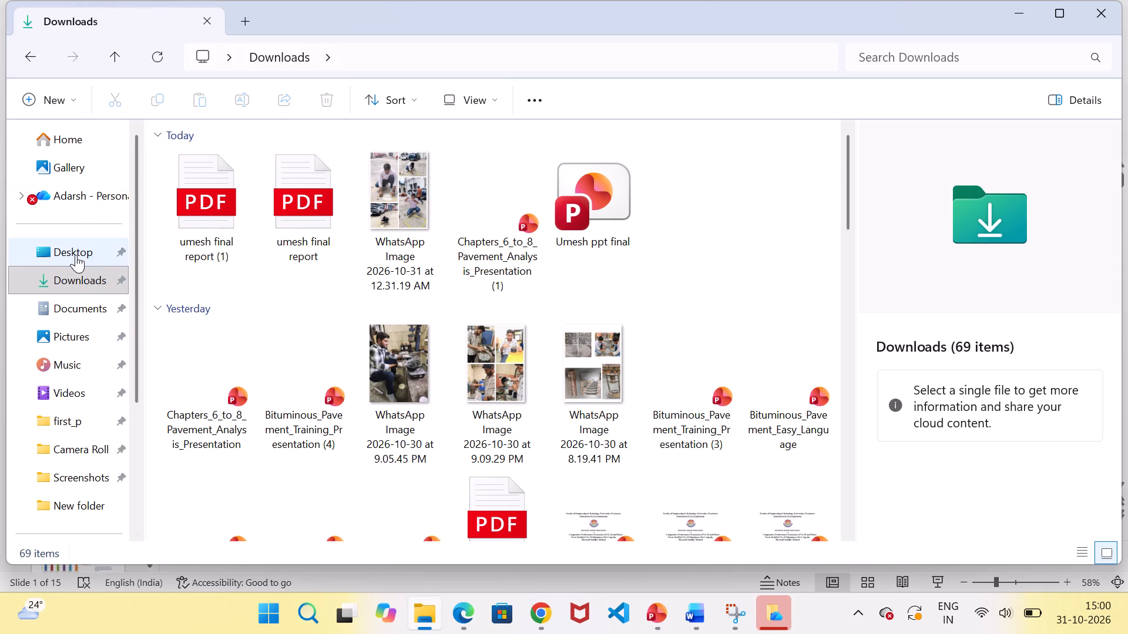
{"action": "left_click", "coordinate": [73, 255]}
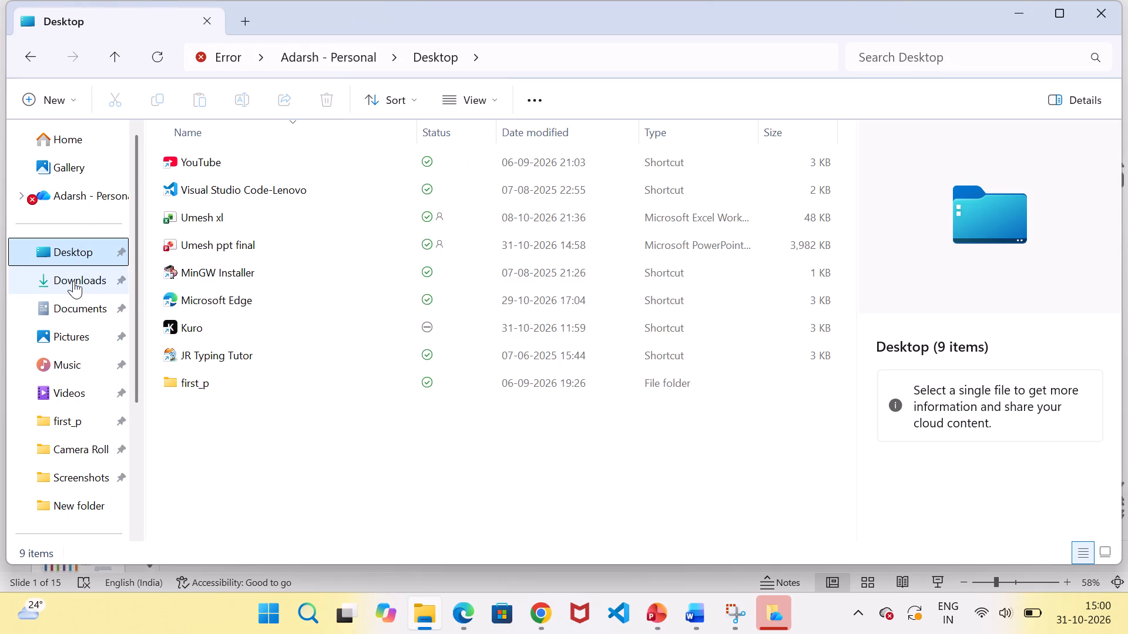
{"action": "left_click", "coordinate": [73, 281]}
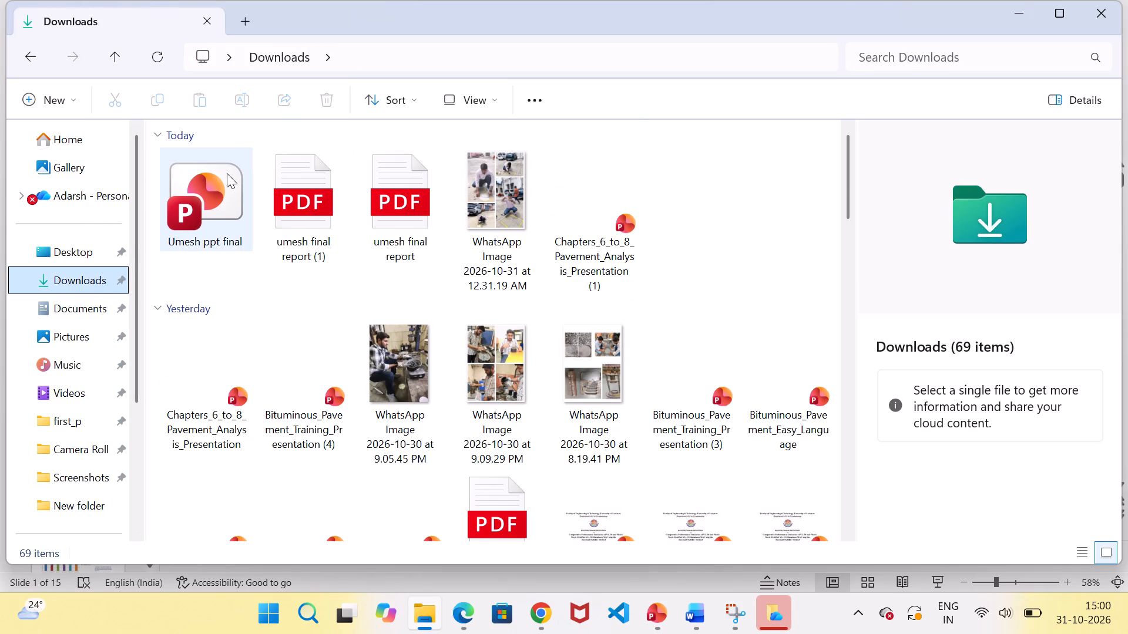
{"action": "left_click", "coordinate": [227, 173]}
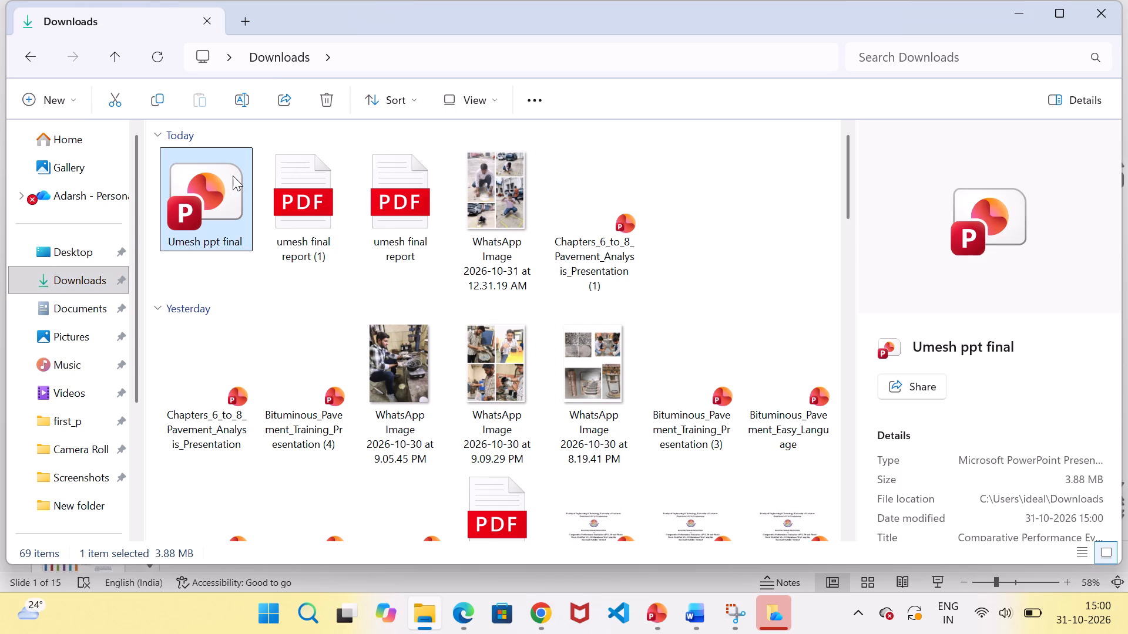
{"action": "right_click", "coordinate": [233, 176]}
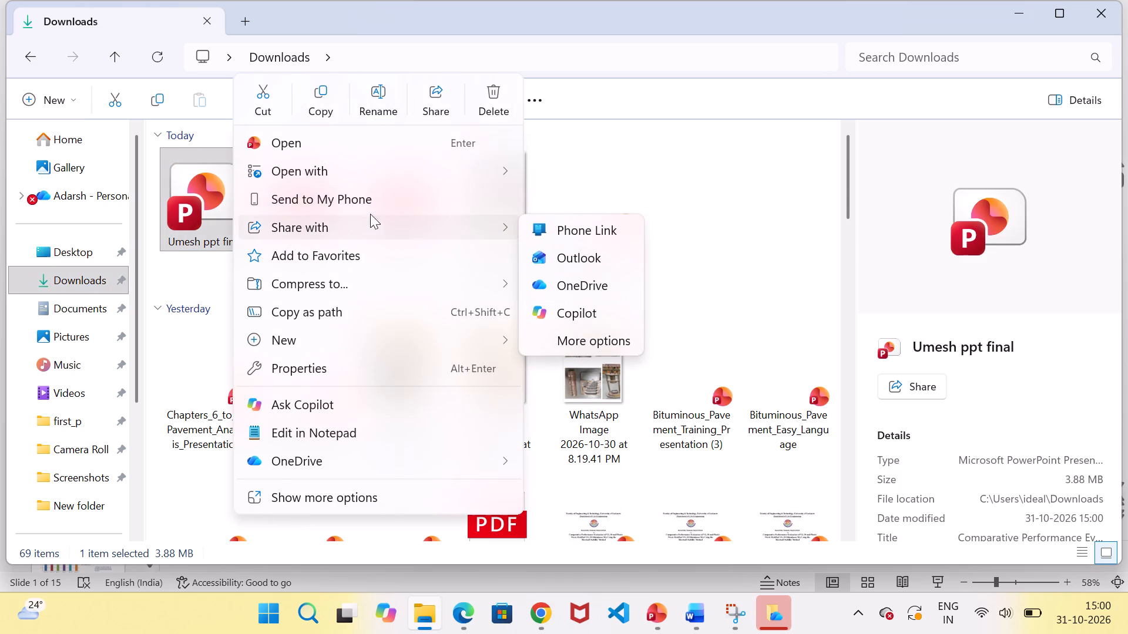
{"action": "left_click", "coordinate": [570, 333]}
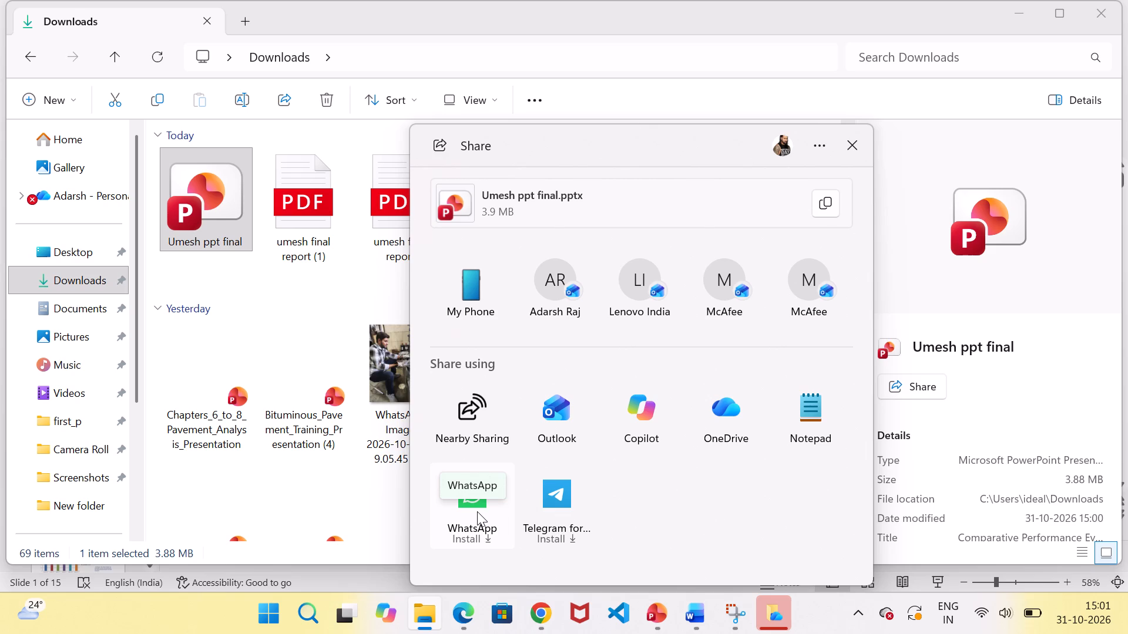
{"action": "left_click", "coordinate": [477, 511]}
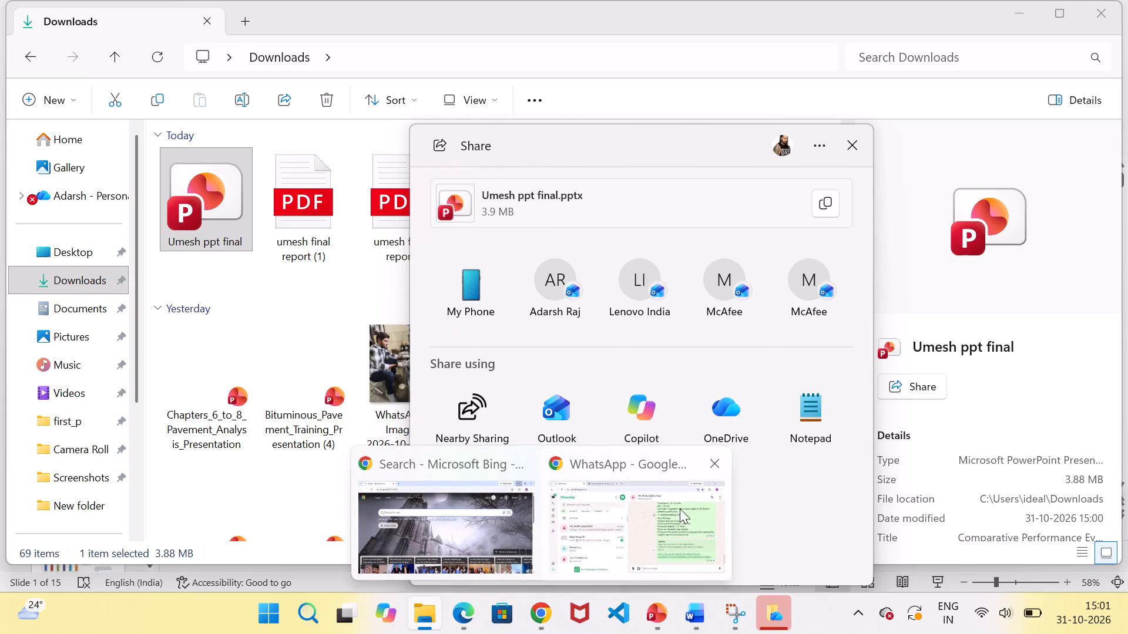
Switch to the WhatsApp chat with yourself in Chrome to attach the presentation file.
{"action": "left_click", "coordinate": [687, 504]}
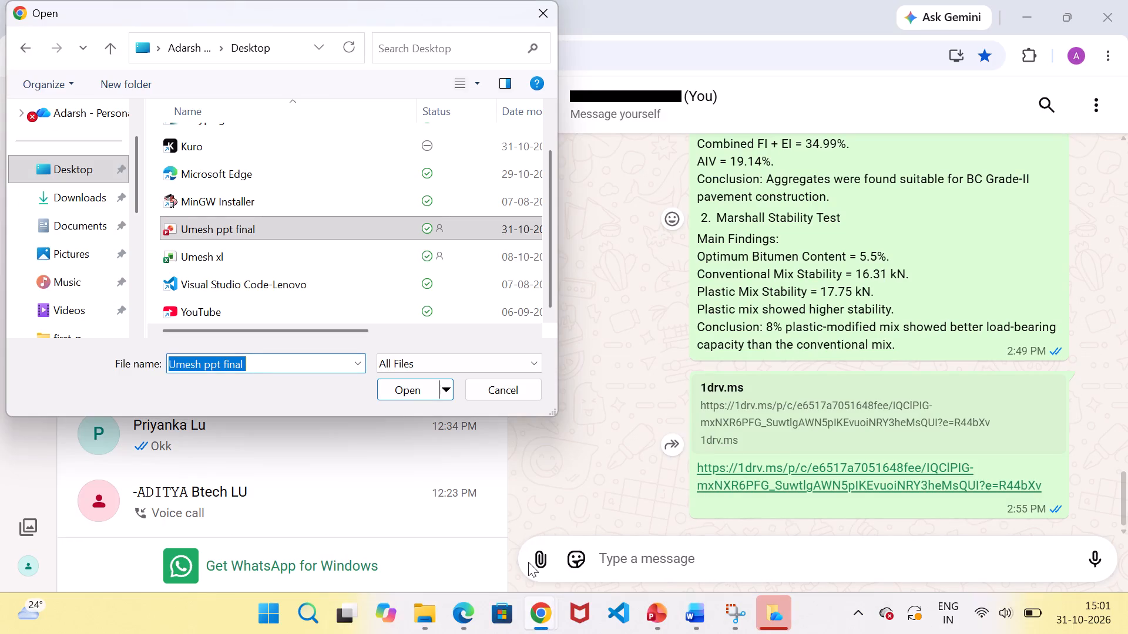
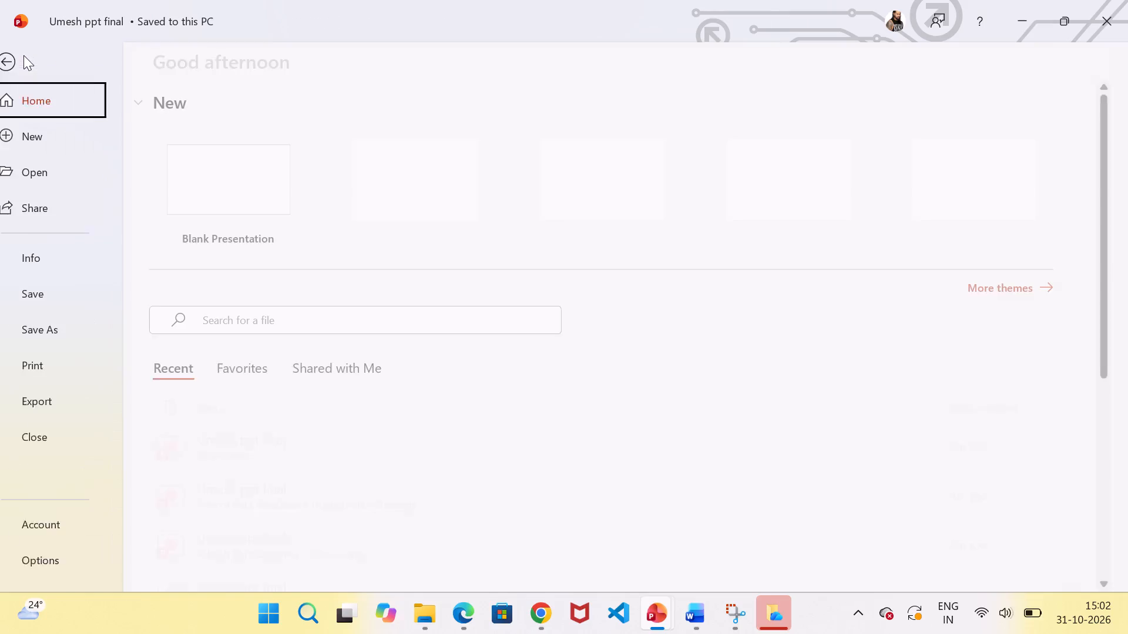
Save a copy of the Umesh ppt final presentation in the Desktop folder.
{"action": "left_click", "coordinate": [88, 328]}
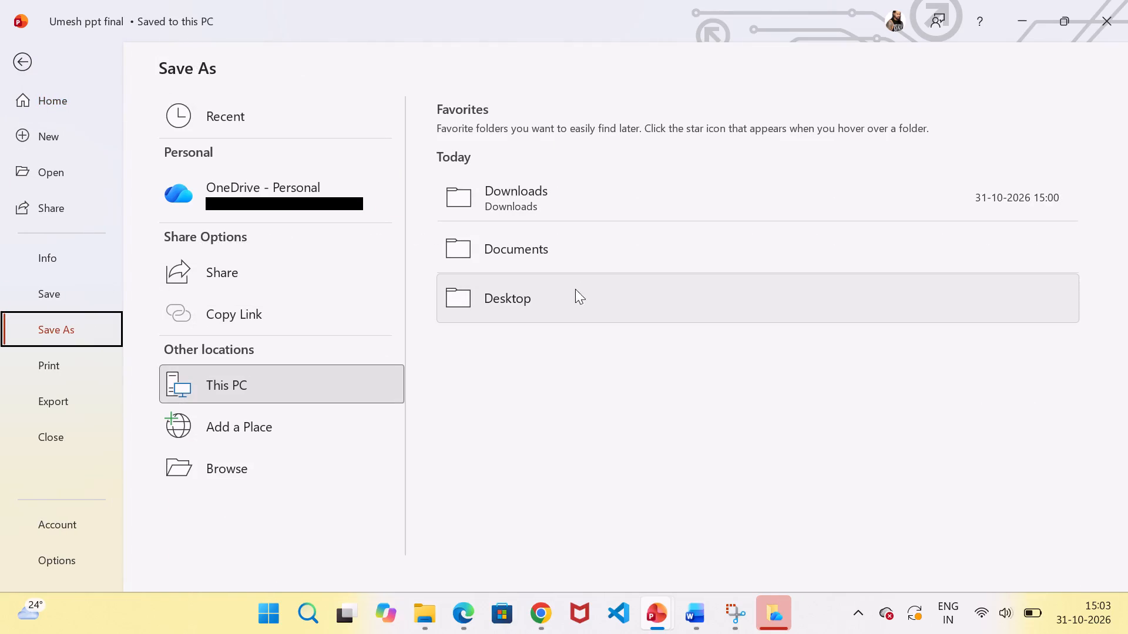
{"action": "left_click", "coordinate": [570, 299]}
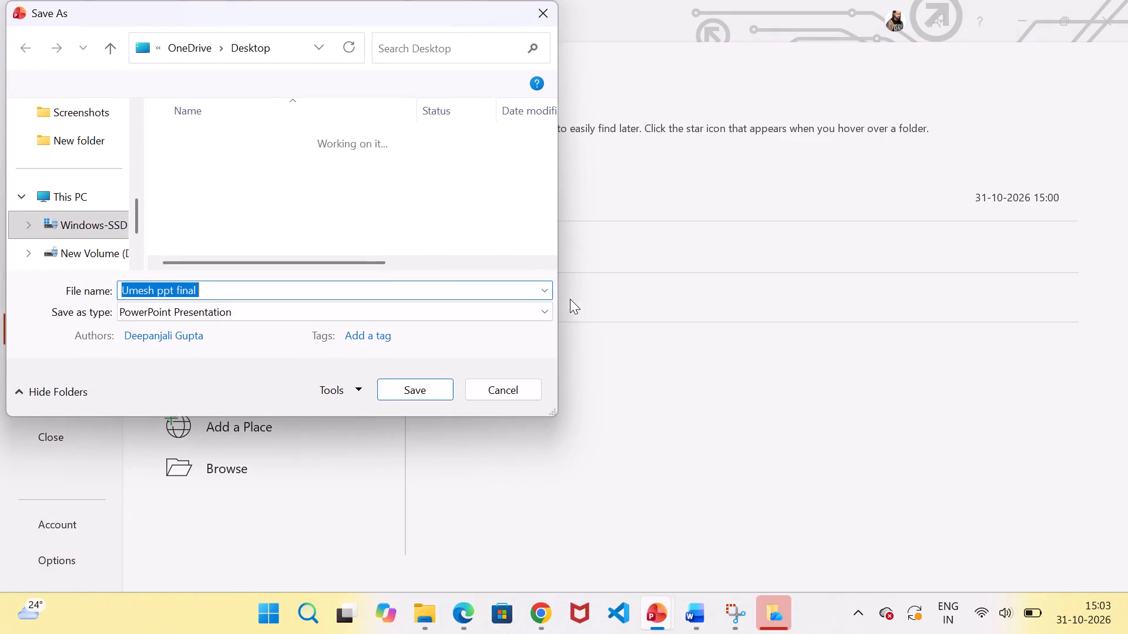
Save another copy of the presentation as Umesh ppt final 1, in PowerPoint Presentation format, in the Desktop folder.
{"action": "left_click", "coordinate": [317, 292]}
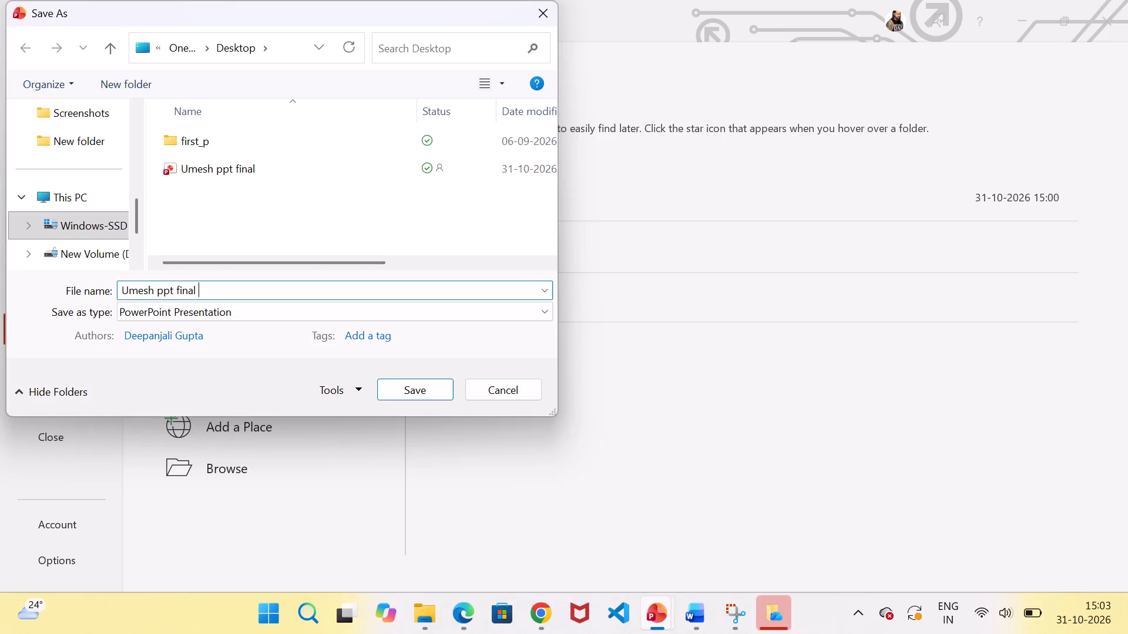
{"action": "key", "text": "1"}
{"action": "scroll", "coordinate": [29, 201], "scroll_direction": "up", "scroll_amount": 2}
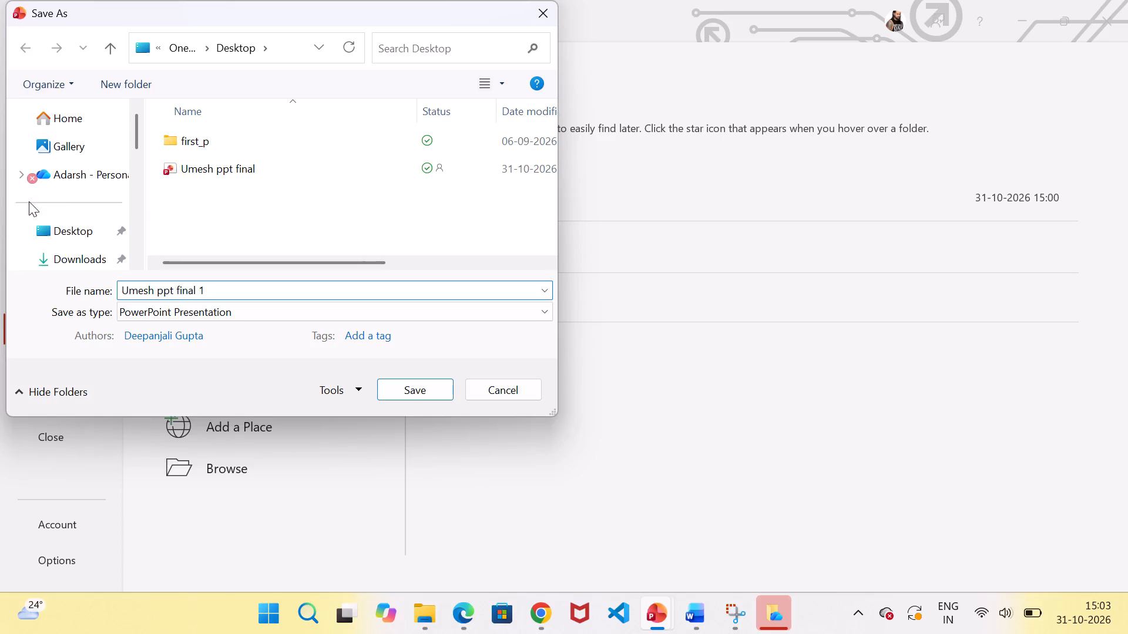
{"action": "left_click", "coordinate": [68, 224]}
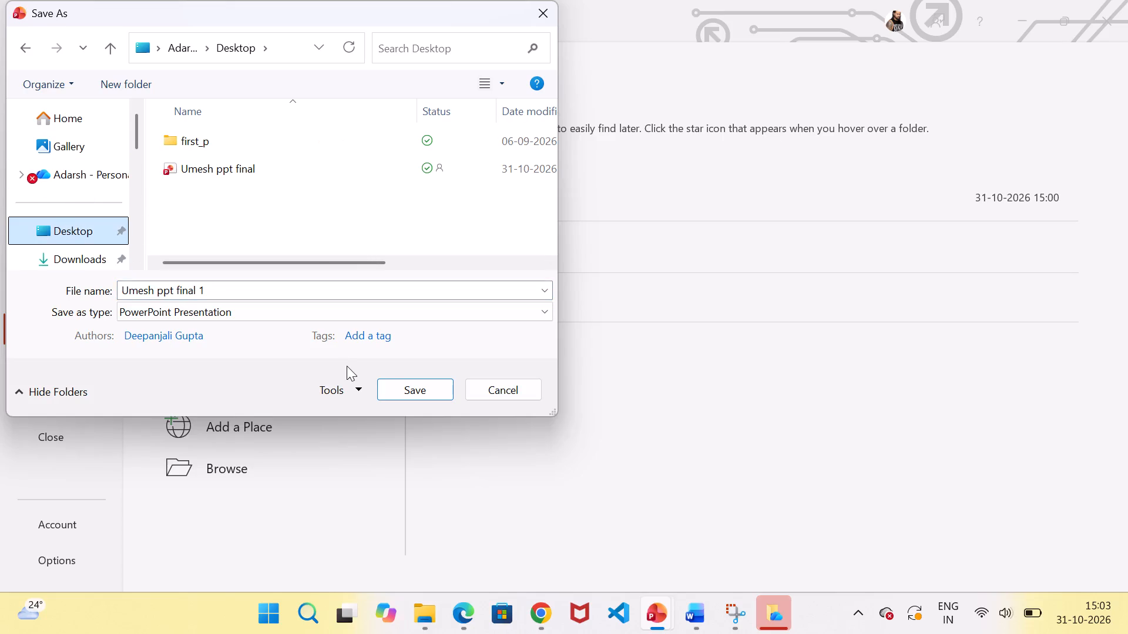
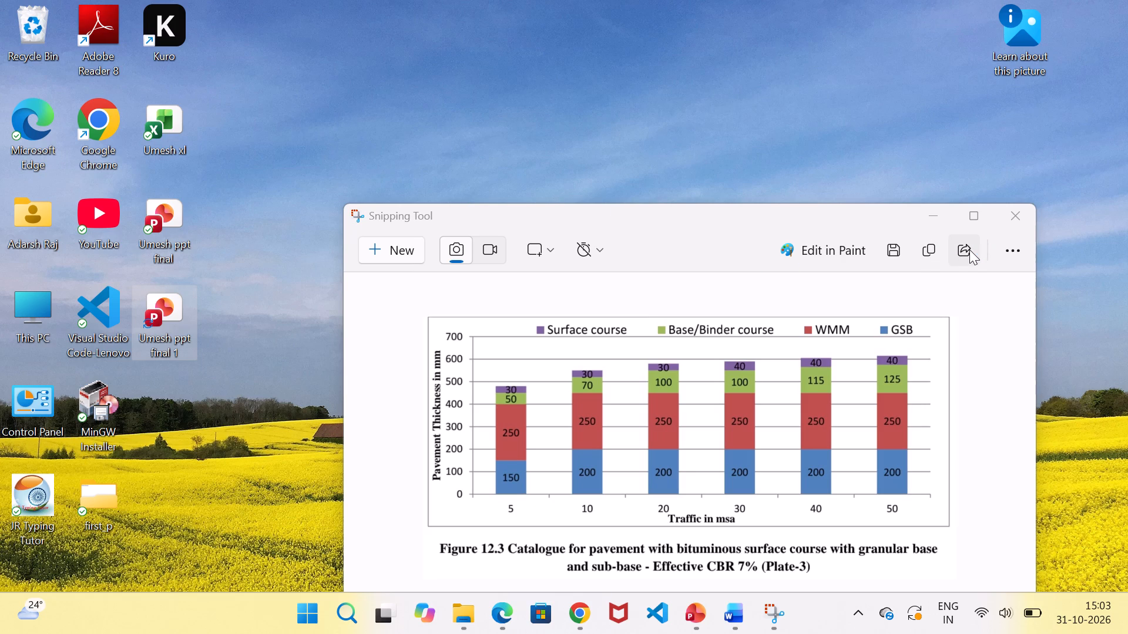
Close the chart screenshot in Snipping Tool and open the Umesh ppt final 1 presentation from the desktop.
{"action": "left_click", "coordinate": [1025, 211]}
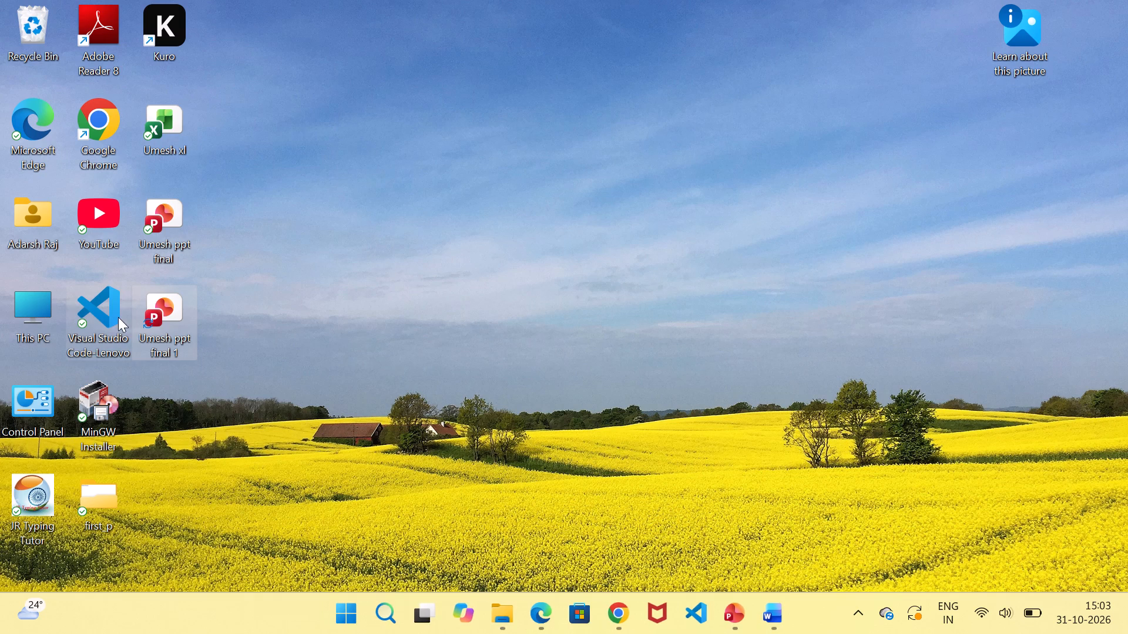
{"action": "double_click", "coordinate": [167, 303]}
Look through the slides of the Umesh ppt final 1 presentation to check the saved copy.
{"action": "scroll", "coordinate": [442, 498], "scroll_direction": "down", "scroll_amount": 2}
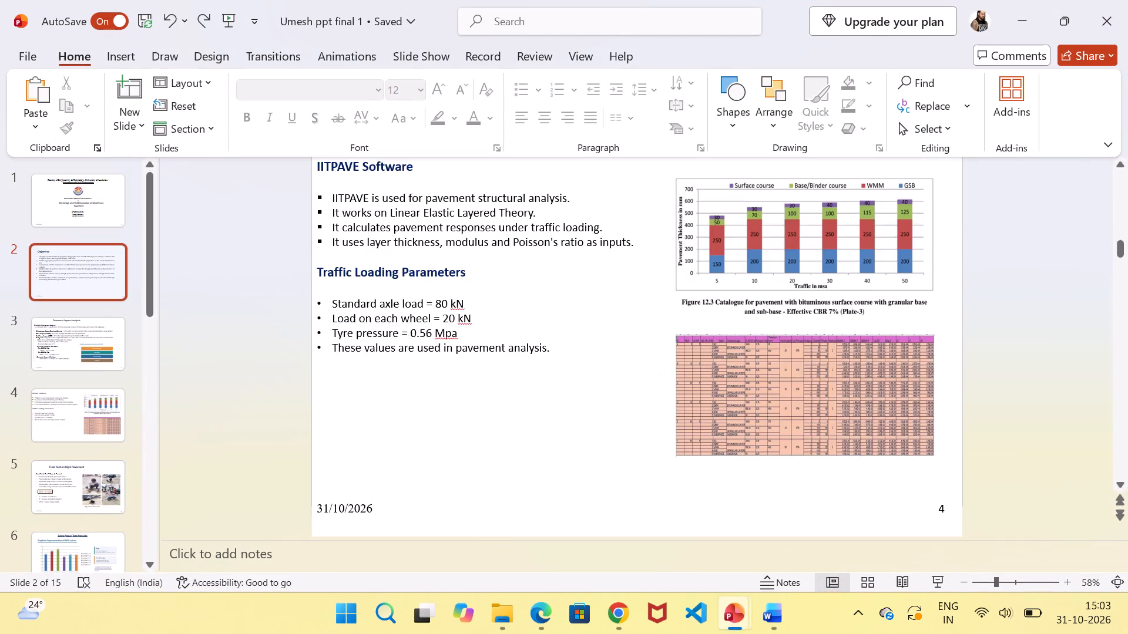
{"action": "scroll", "coordinate": [442, 498], "scroll_direction": "down", "scroll_amount": 4}
{"action": "scroll", "coordinate": [442, 498], "scroll_direction": "up", "scroll_amount": 1}
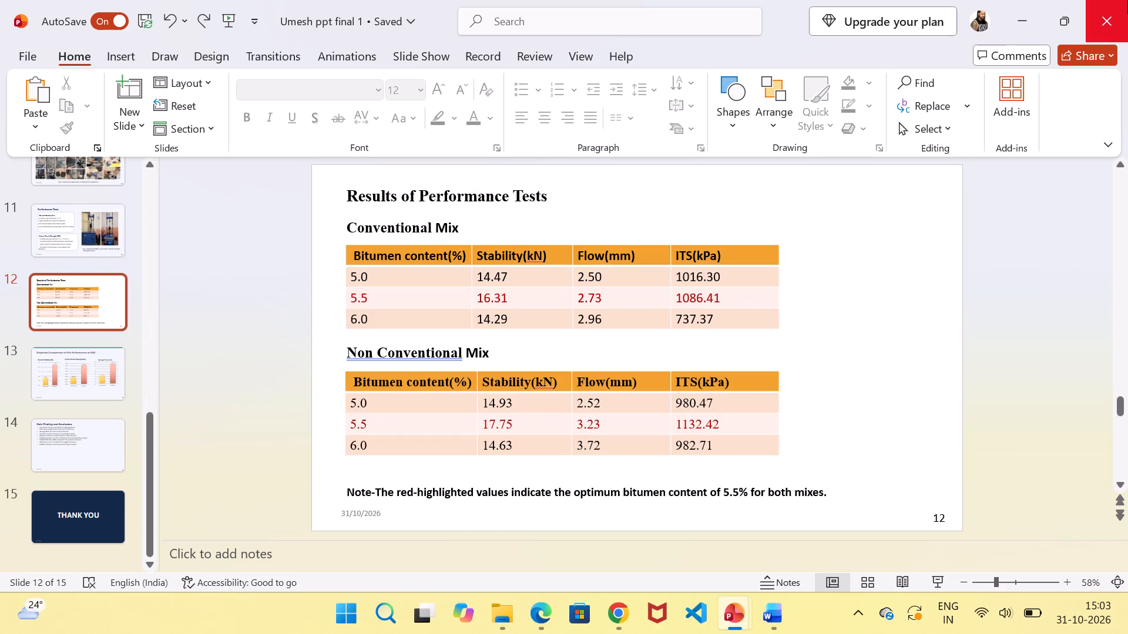
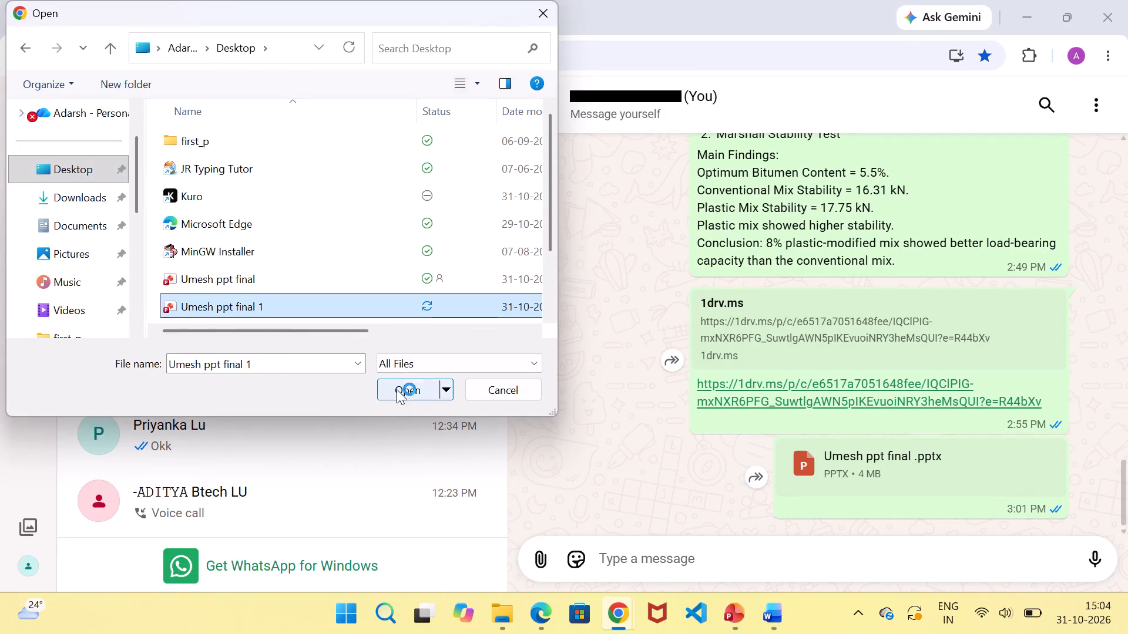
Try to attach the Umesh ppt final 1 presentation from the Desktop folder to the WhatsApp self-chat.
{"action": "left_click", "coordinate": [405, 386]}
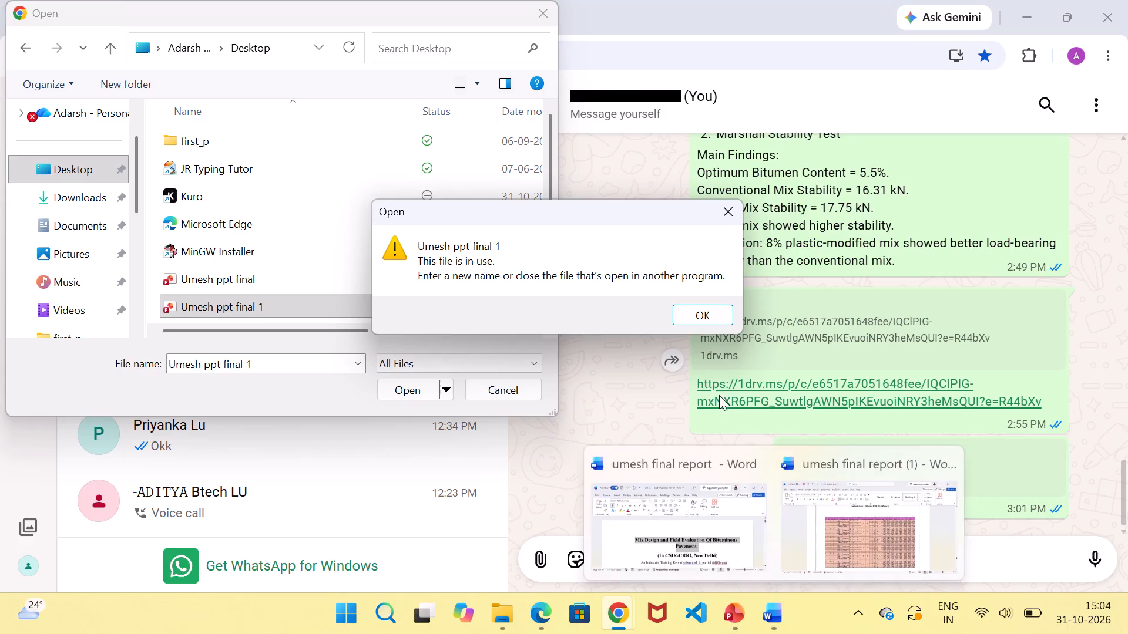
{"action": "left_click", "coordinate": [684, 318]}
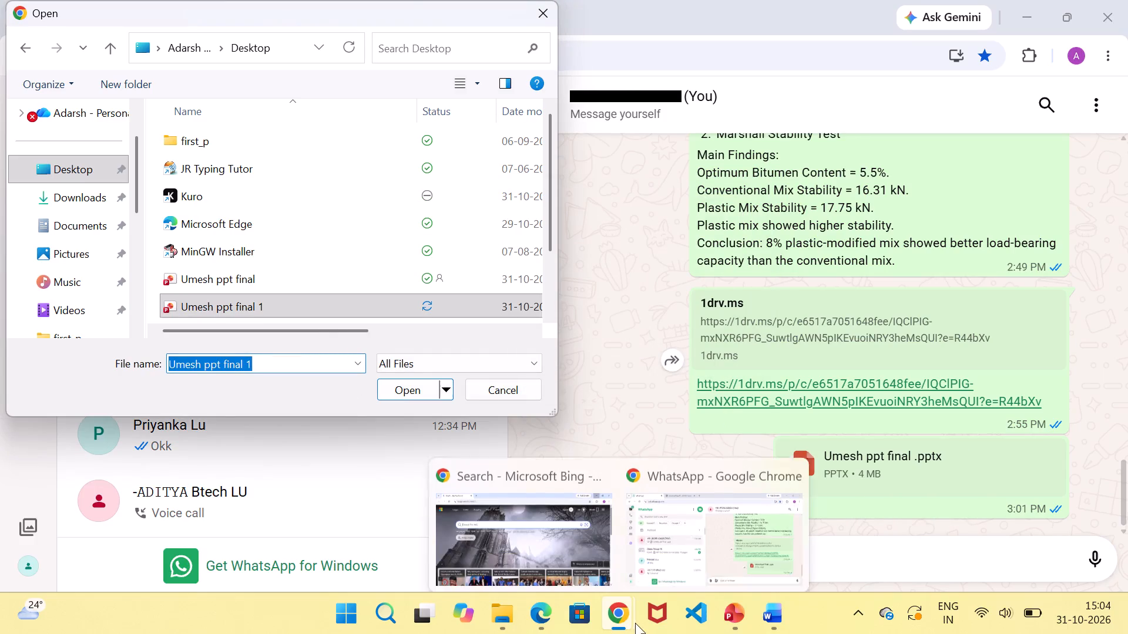
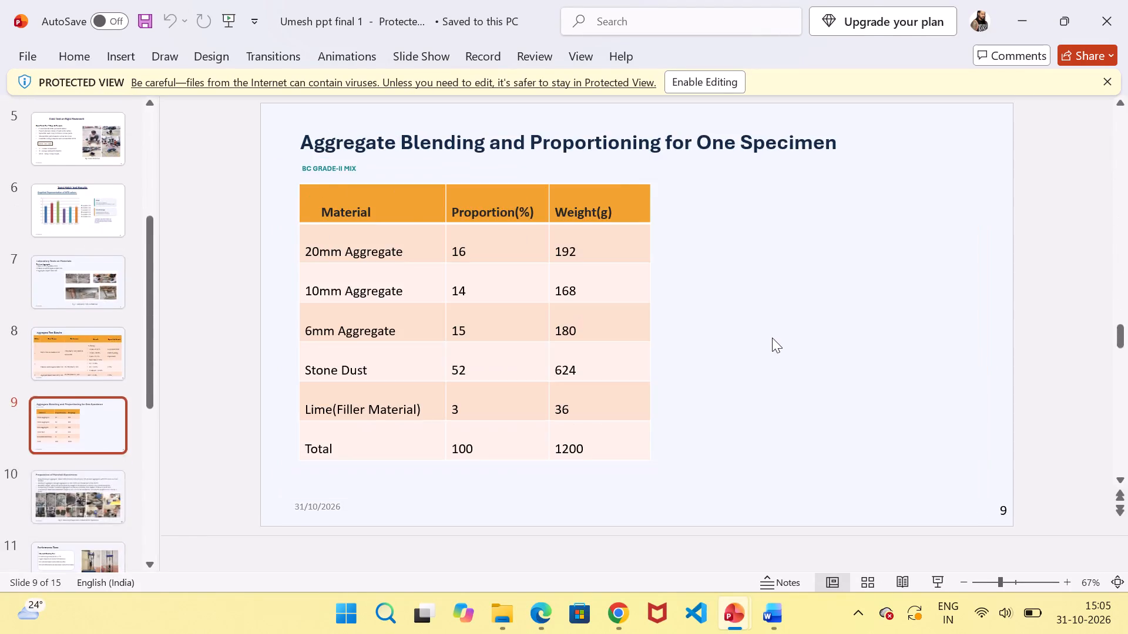
Review the remaining slides of the Umesh ppt final 1 presentation, from slide 10 through the closing THANK YOU slide.
{"action": "key", "text": "Right"}
{"action": "key", "text": "Right"}
{"action": "key", "text": "Right"}
{"action": "key", "text": "Right"}
{"action": "key", "text": "Right"}
{"action": "key", "text": "Right"}
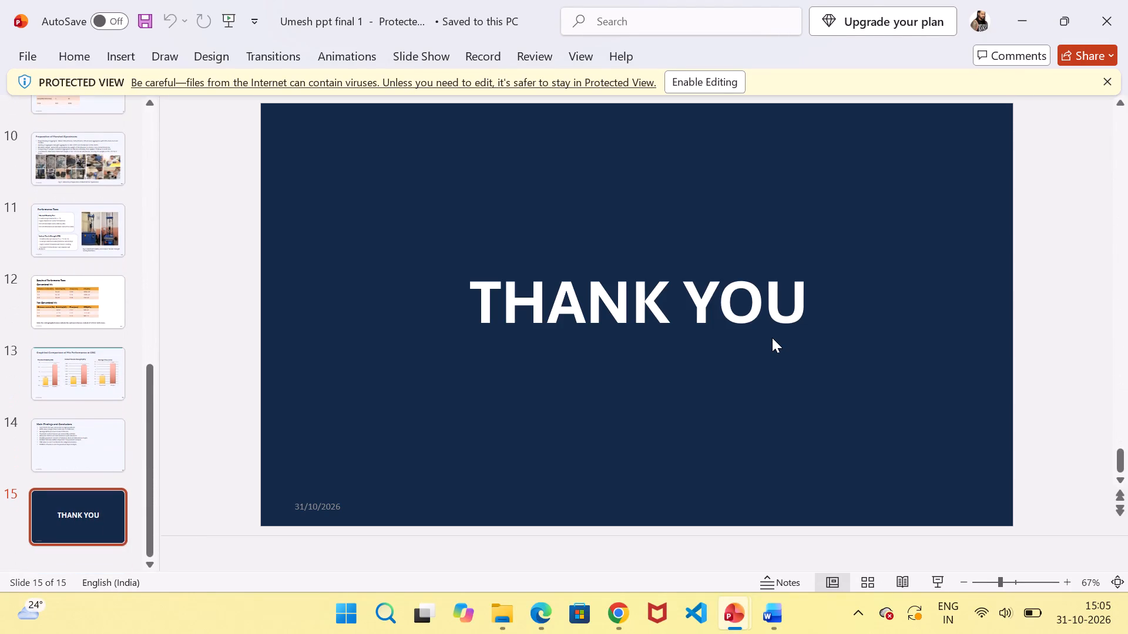